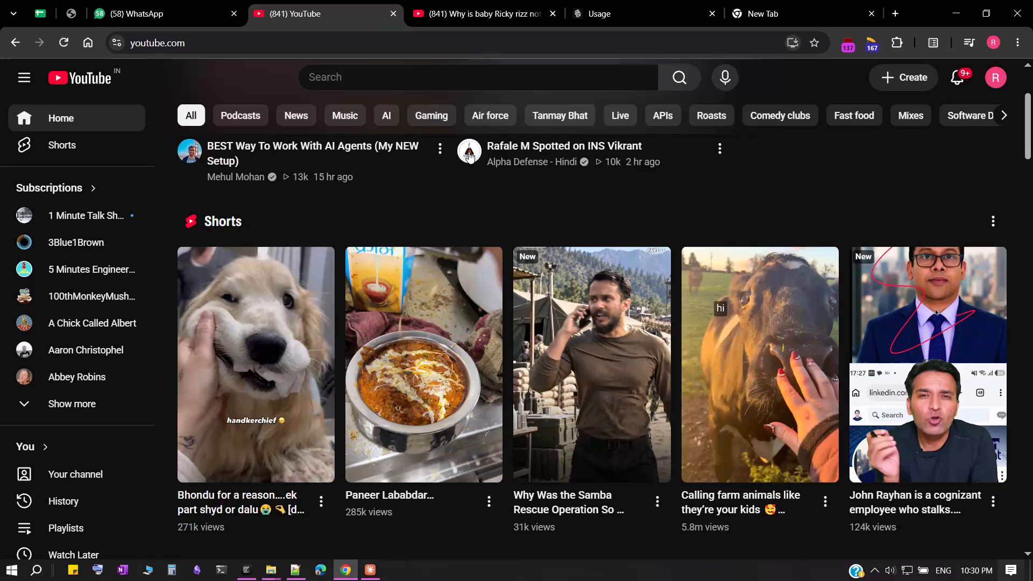
Look through the recommended videos on the YouTube home feed.
middle_click(508, 192)
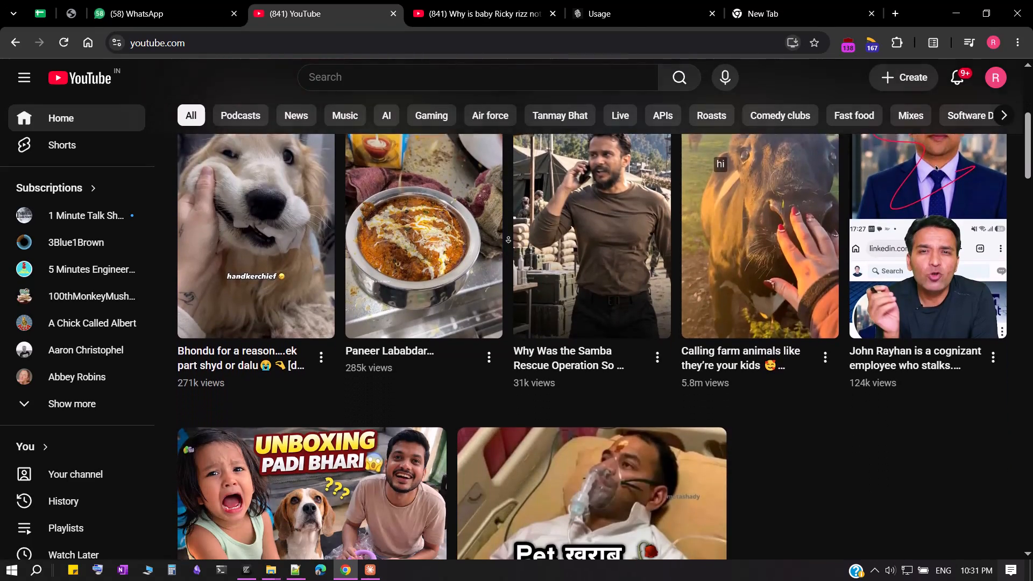
middle_click(462, 252)
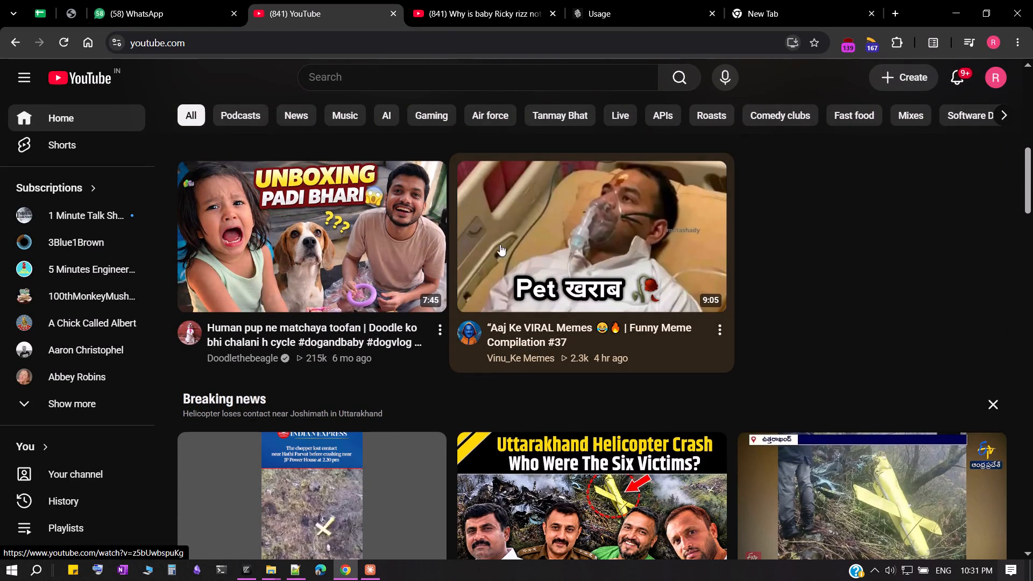
middle_click(869, 255)
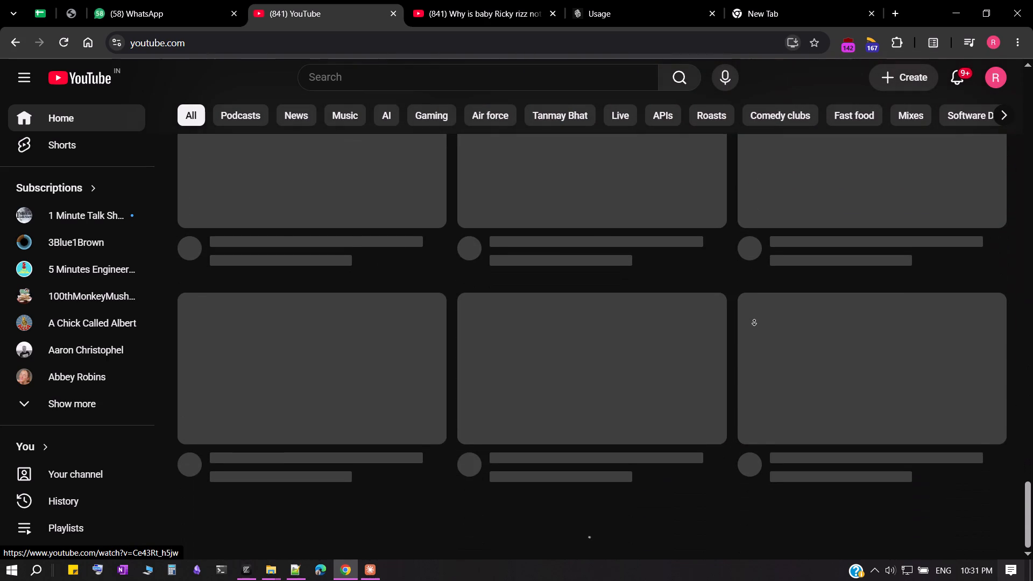
middle_click(735, 329)
middle_click(733, 329)
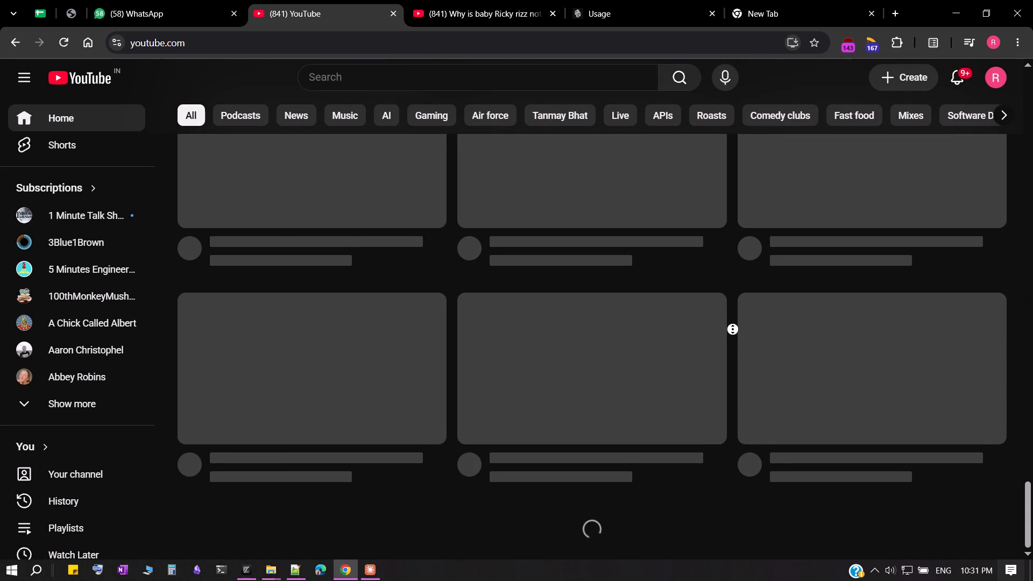
middle_click(739, 169)
Open the certifica.in website in the empty browser tab.
left_click(790, 0)
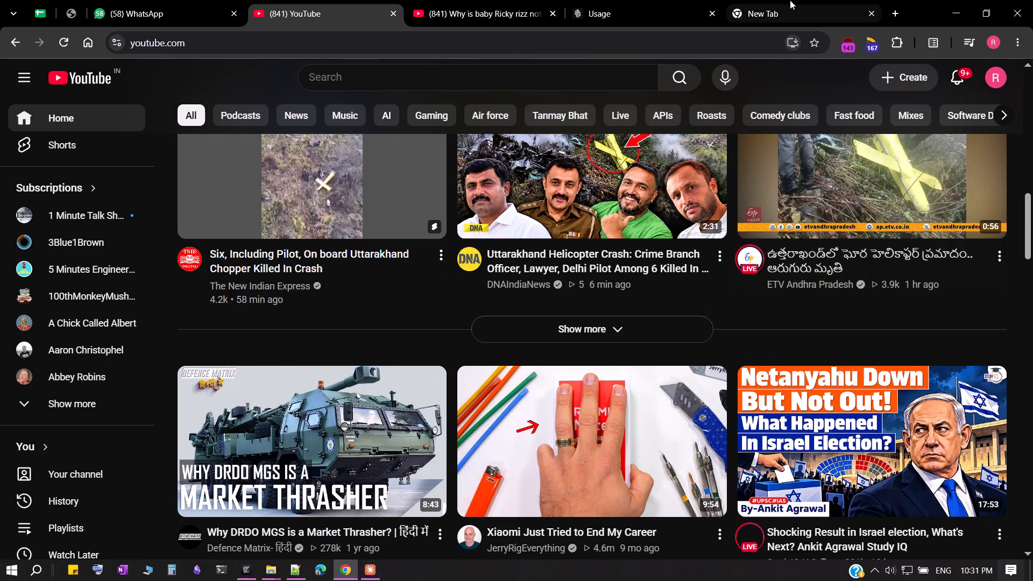
type("cer")
key("Return")
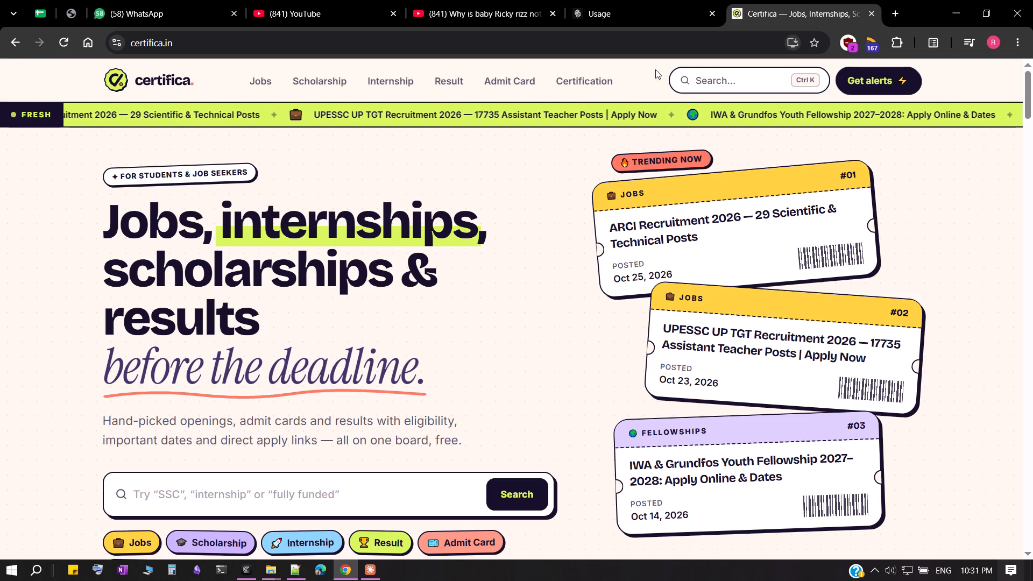
Load the Google Search Console start page in place of the certifica.in site.
left_click(697, 43)
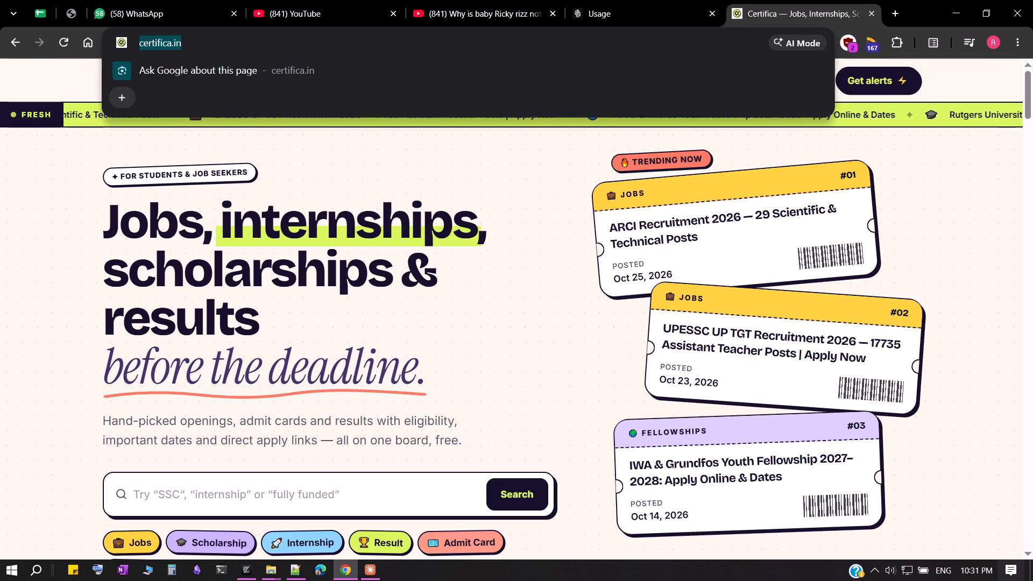
type("se")
key("Return")
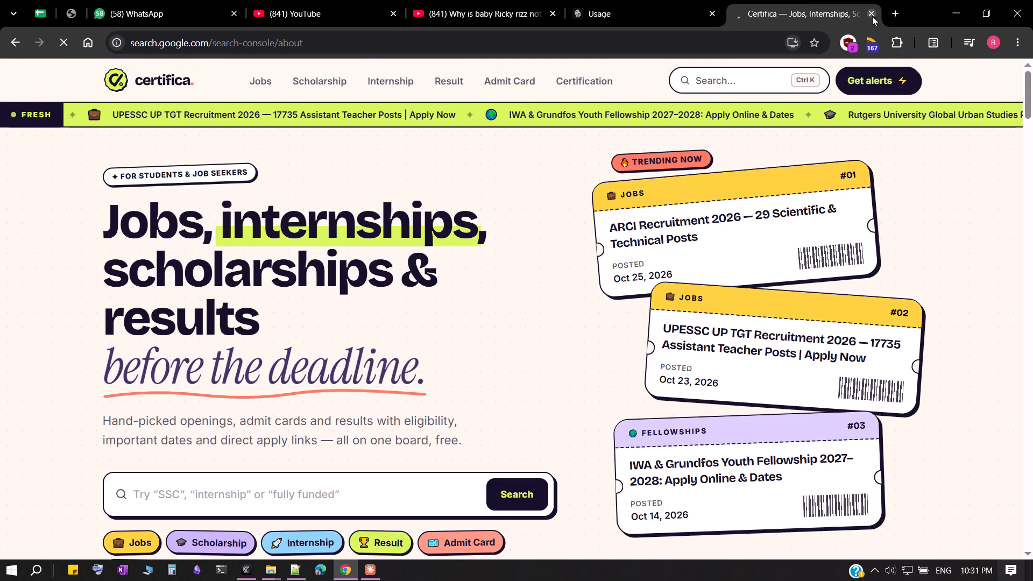
Open a new blank browser tab next to the Search Console one.
left_click(891, 15)
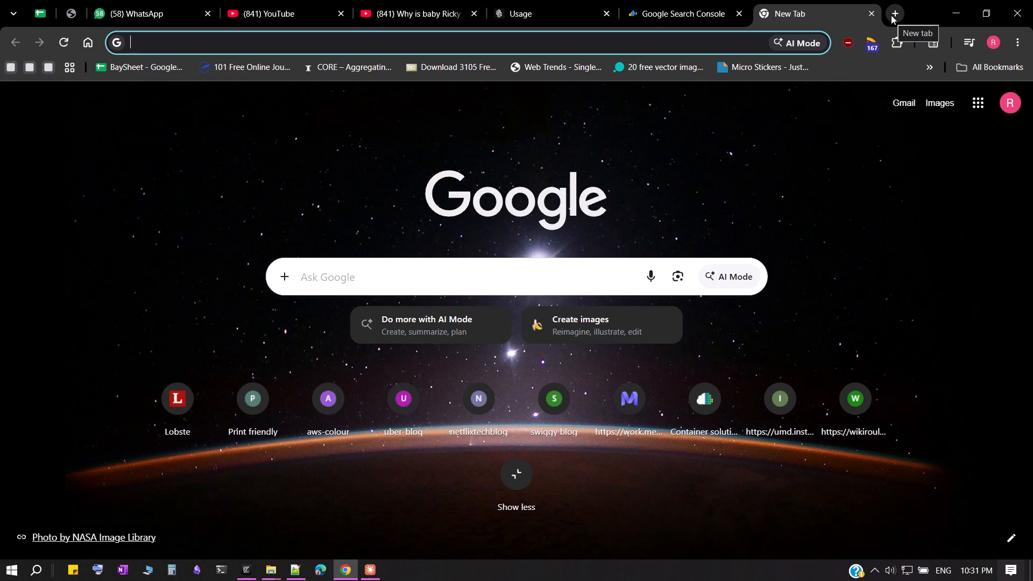
left_click(723, 0)
left_click(821, 0)
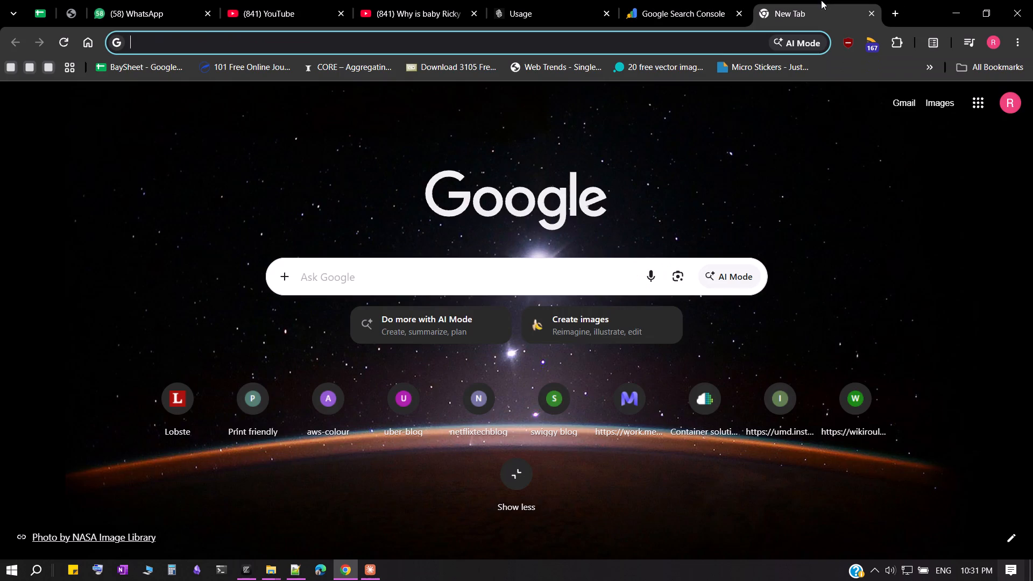
left_click(682, 42)
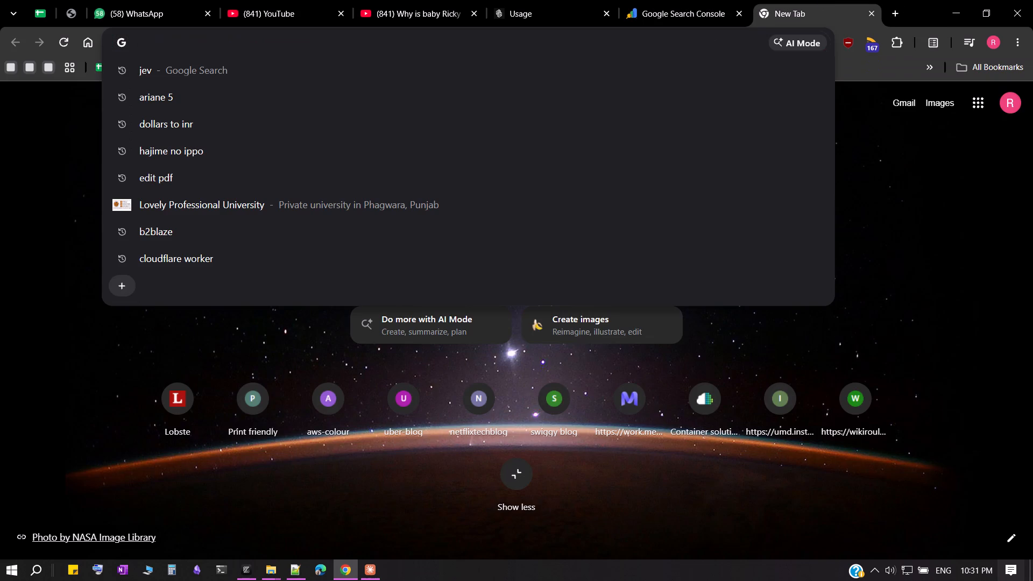
key("p")
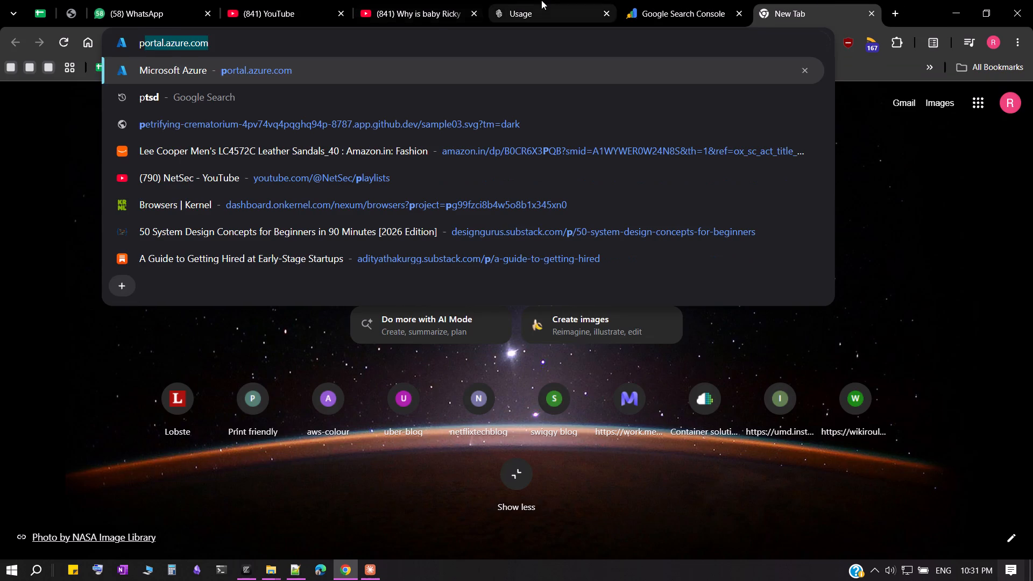
View the API Keys page in the TypeSafe console.
left_click(541, 0)
left_click(53, 212)
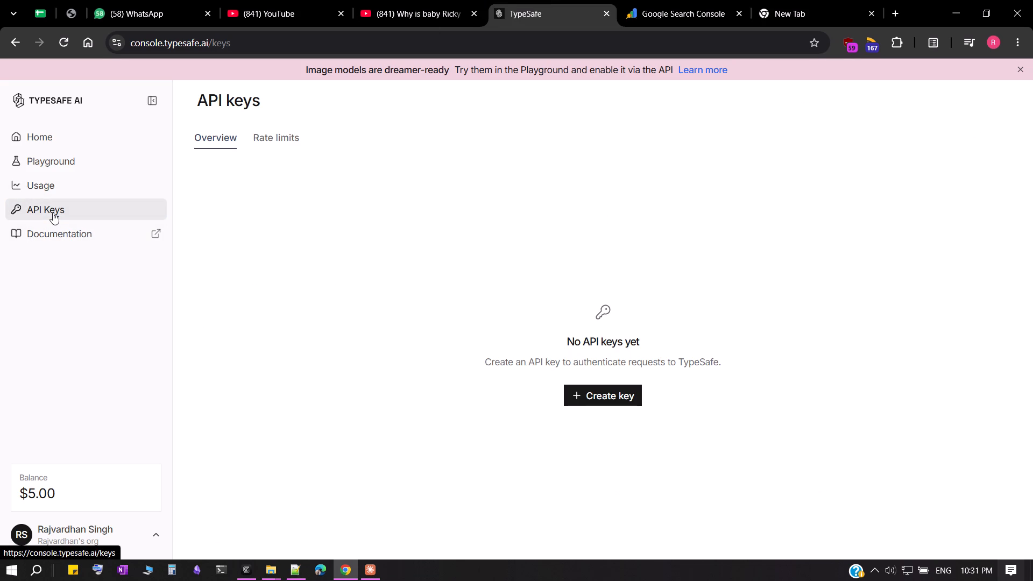
scroll(74, 332, "down", 2)
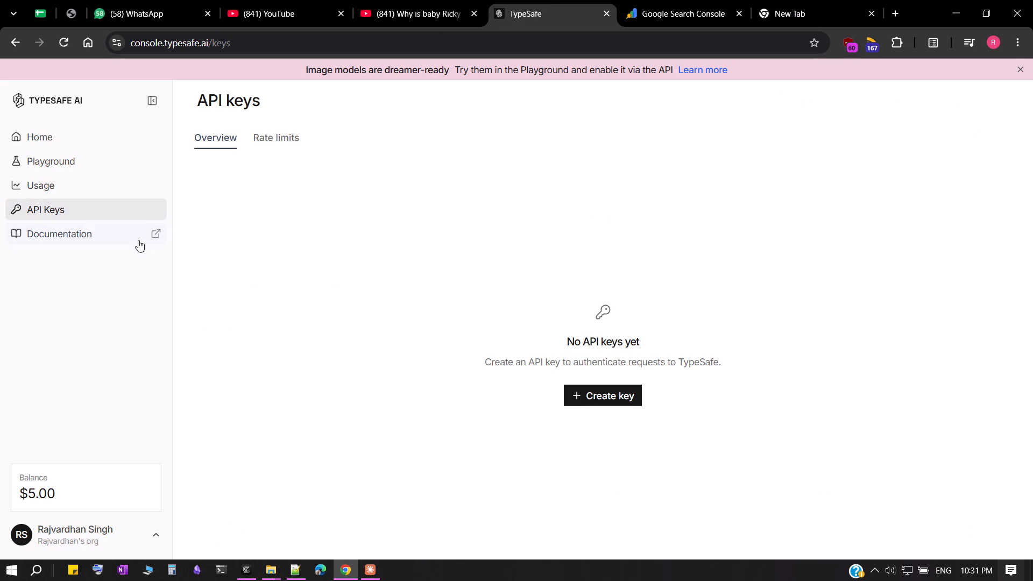
Go back to Google Search Console and enter its dashboard from the start page.
left_click(692, 0)
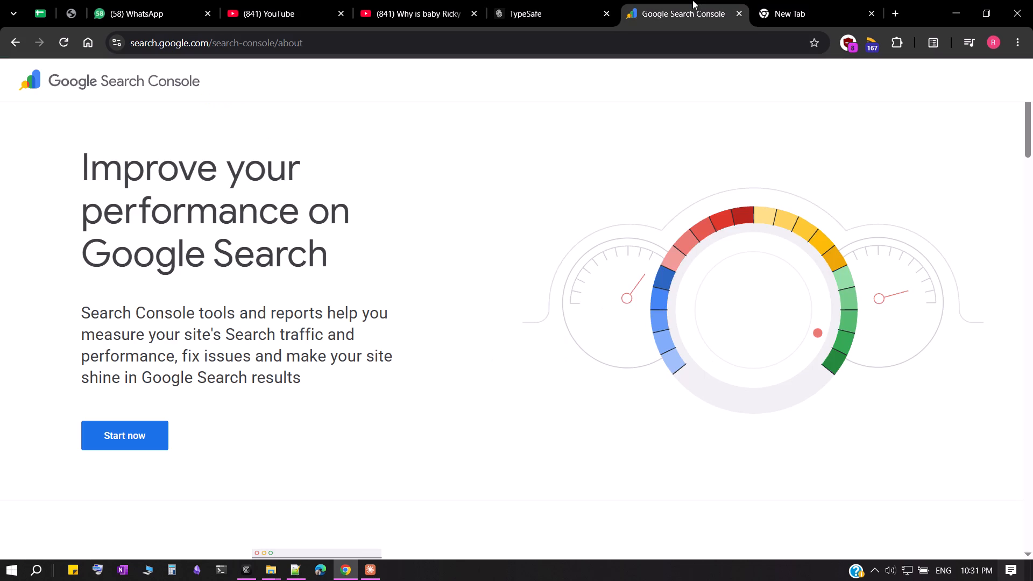
left_click(133, 434)
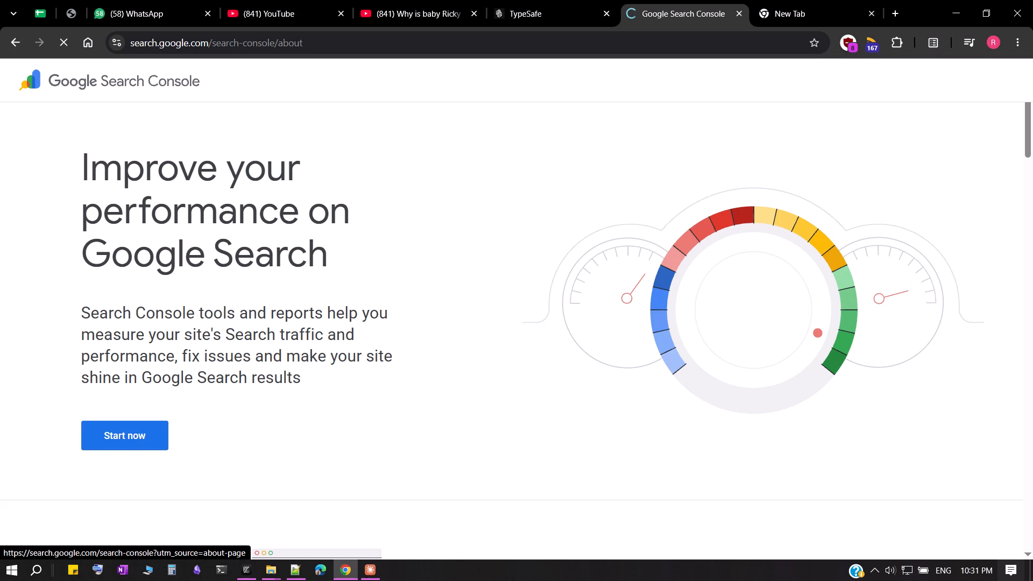
left_click(799, 0)
left_click(695, 0)
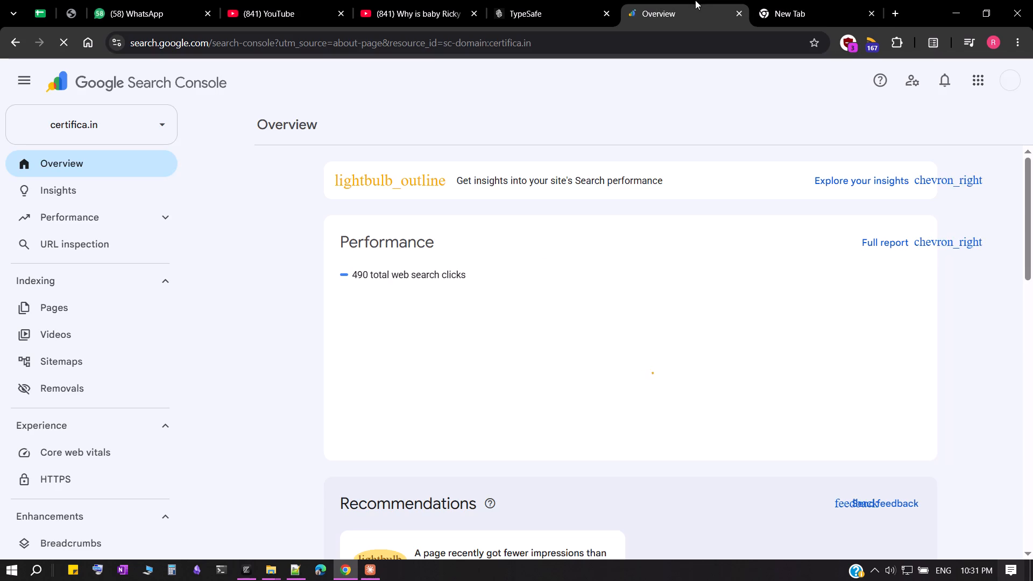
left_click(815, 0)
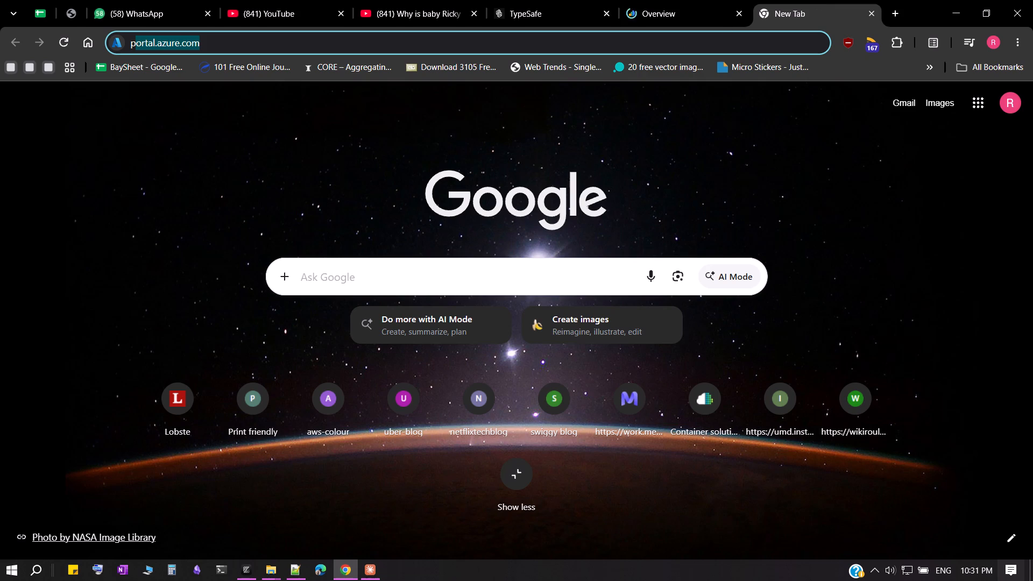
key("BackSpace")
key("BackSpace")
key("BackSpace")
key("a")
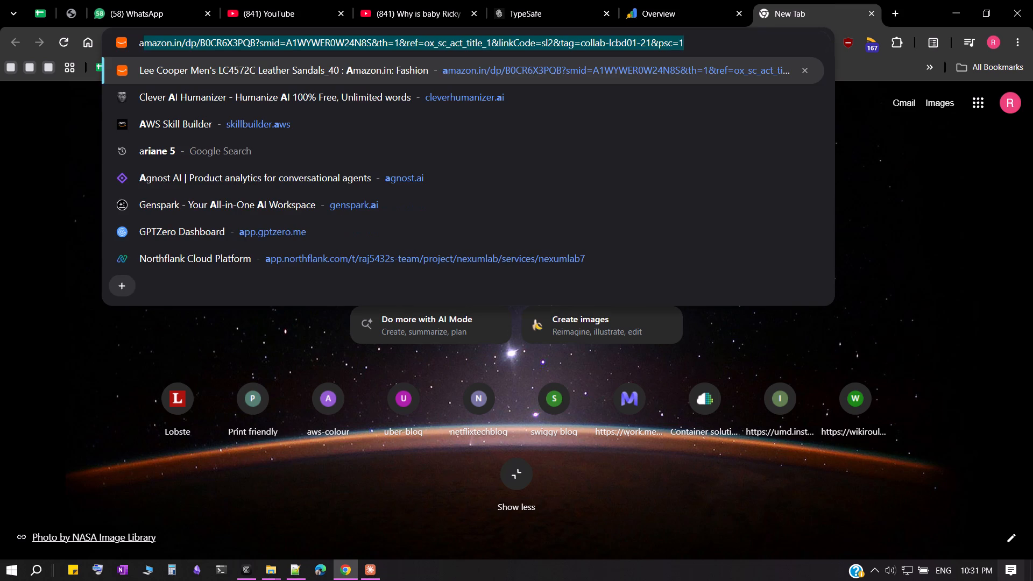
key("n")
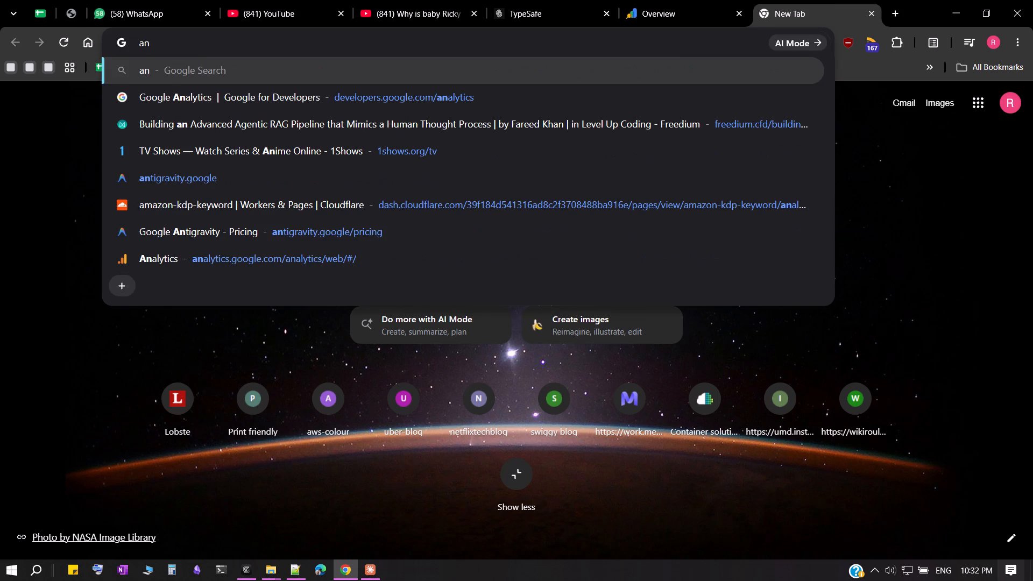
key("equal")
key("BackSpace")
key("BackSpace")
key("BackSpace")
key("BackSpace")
Open Google Meet at meet.google.com in the blank browser tab.
type("goo")
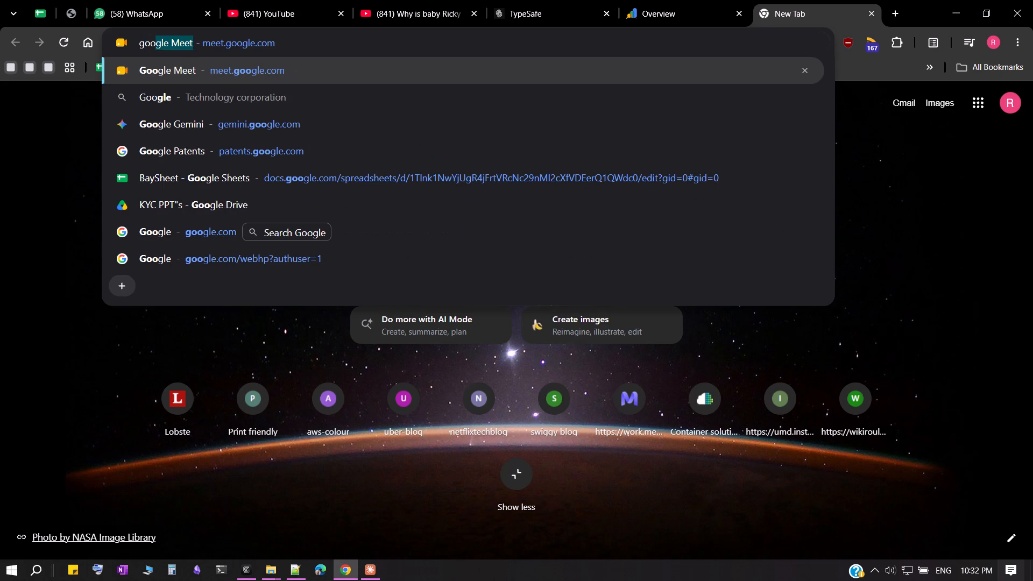
key("Down")
key("Up")
key("Return")
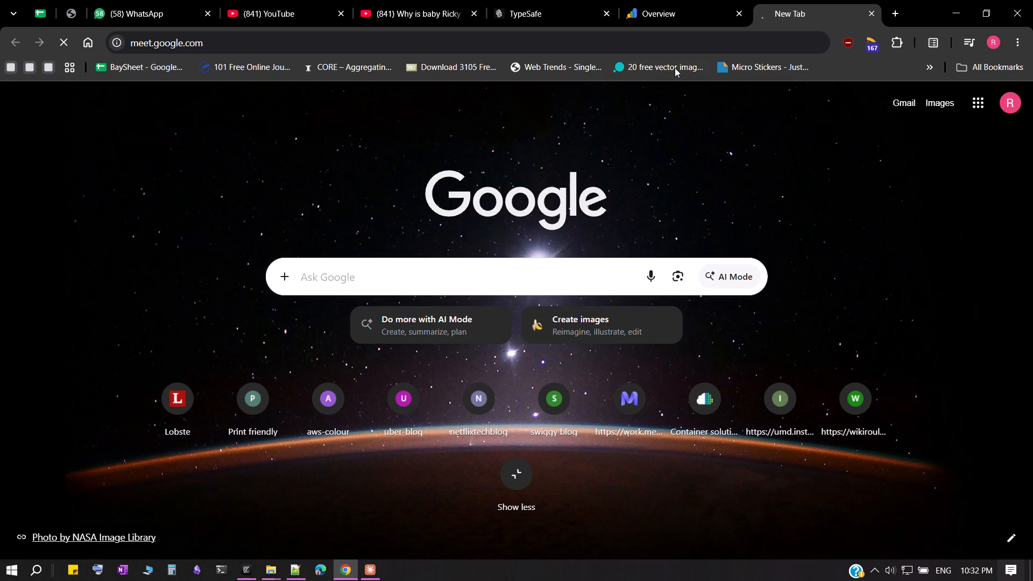
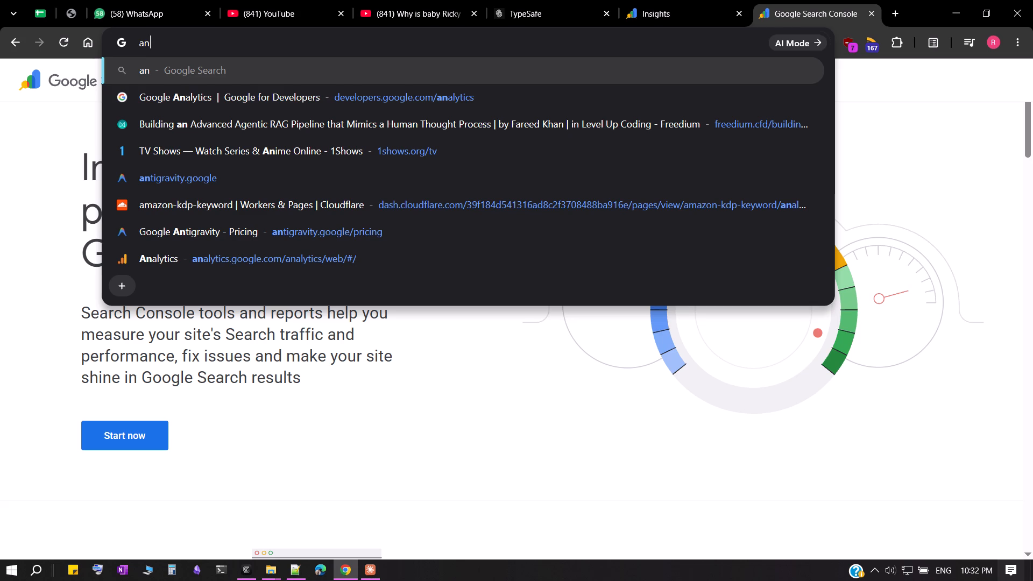
Open Google Analytics at analytics.google.com in place of the Search Console start page.
key("l")
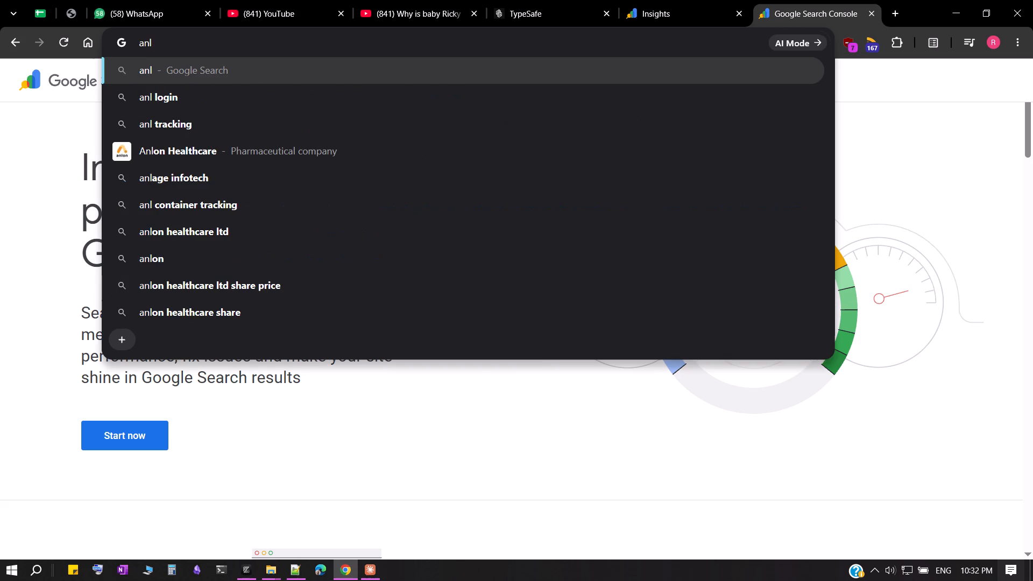
key("BackSpace")
key("Down")
key("Down")
key("Down")
key("Down")
key("Down")
key("Down")
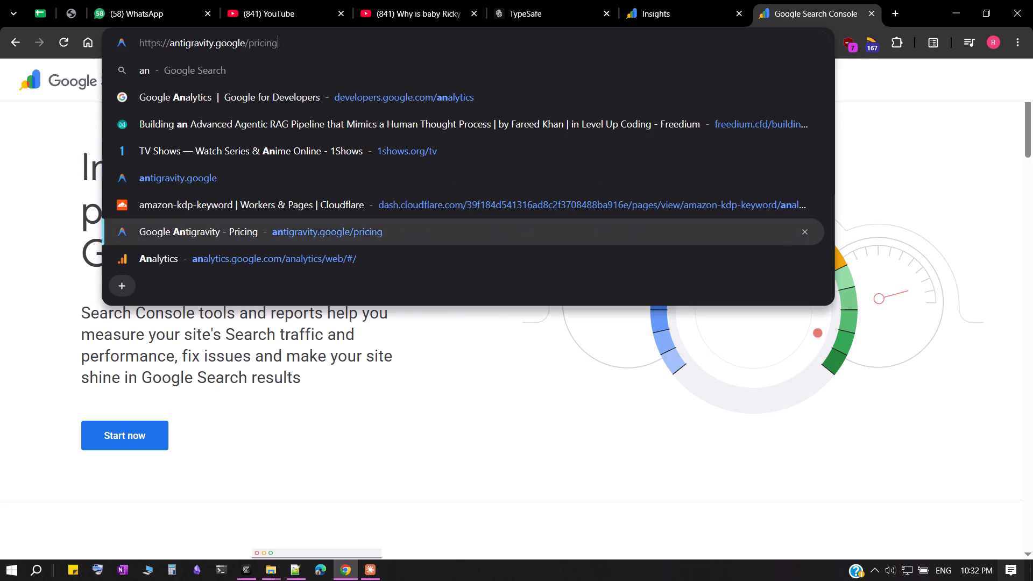
key("Down")
key("Return")
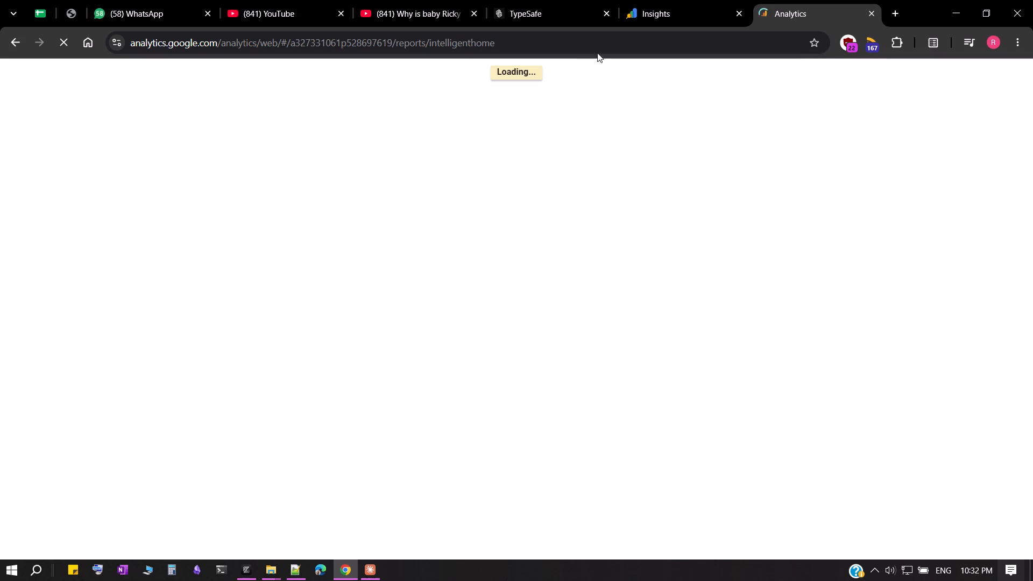
Return to the certifica.in Insights in Search Console, skim its content and queries, and open the Performance report on search results.
left_click(655, 0)
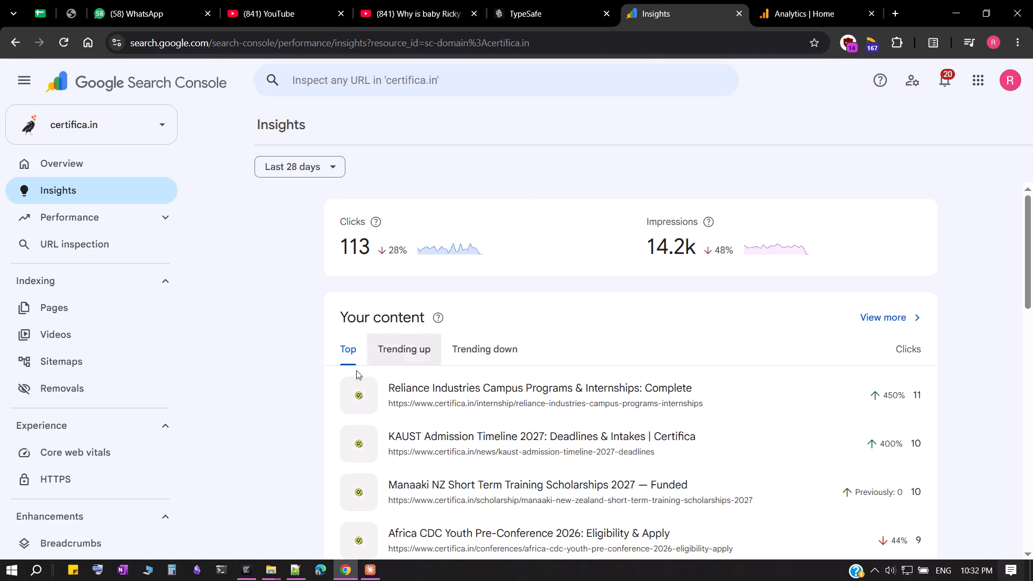
scroll(342, 391, "down", 5)
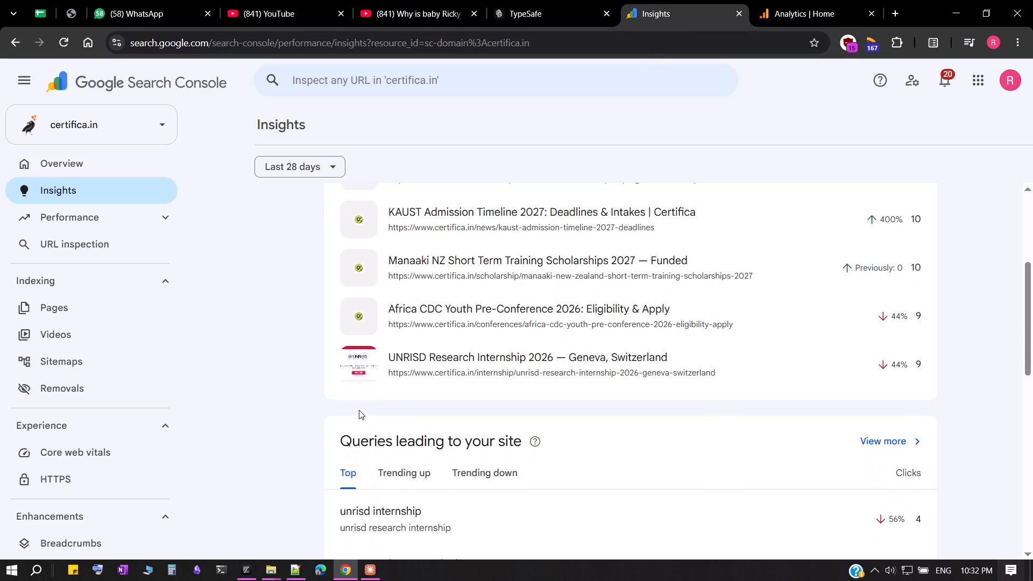
middle_click(267, 441)
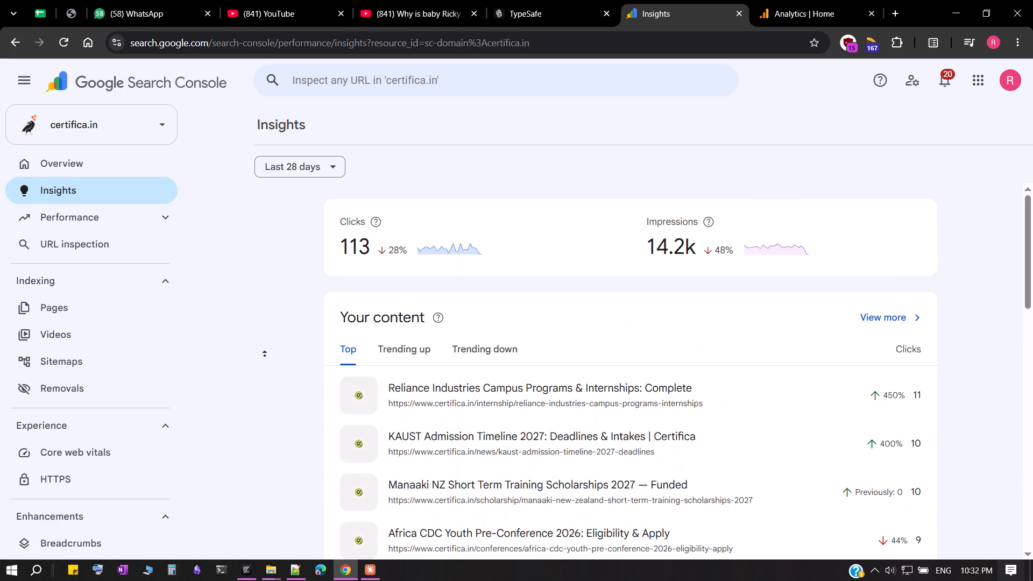
middle_click(265, 356)
left_click(107, 218)
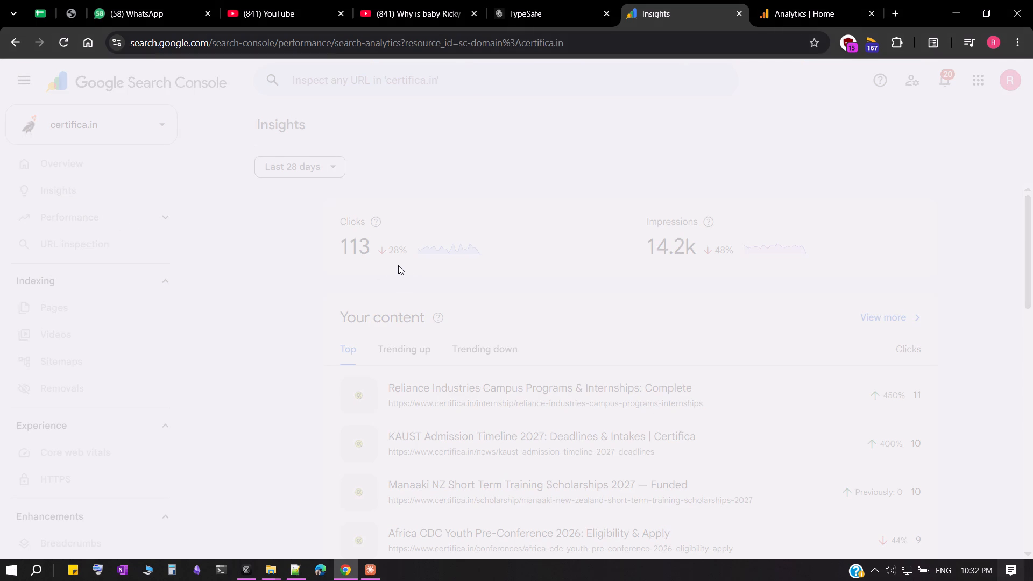
Review the Certifica property's Home page in Google Analytics, from the overview cards down to the insights and recommendations.
left_click(814, 1)
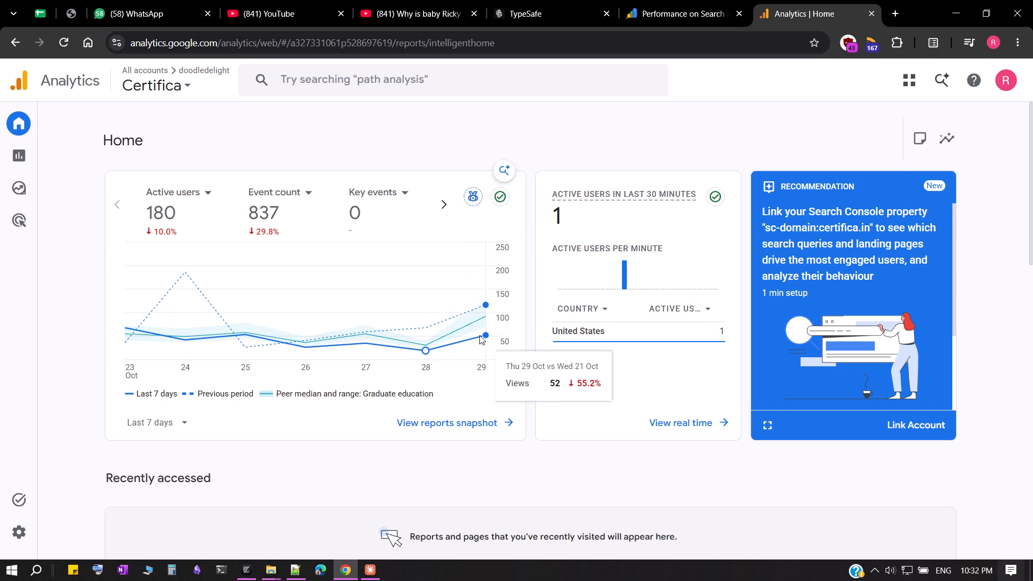
scroll(480, 335, "down", 13)
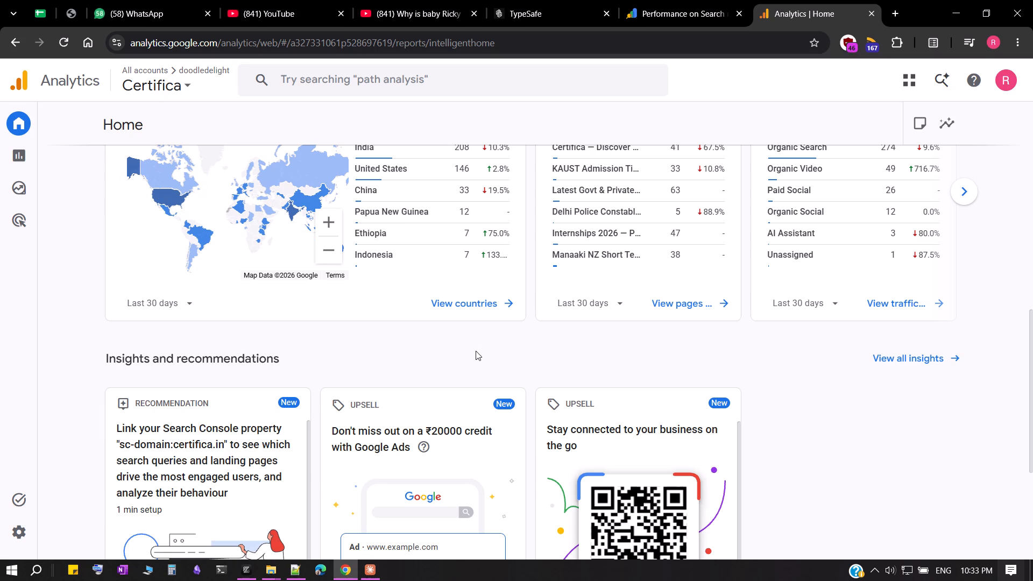
scroll(475, 390, "down", 4)
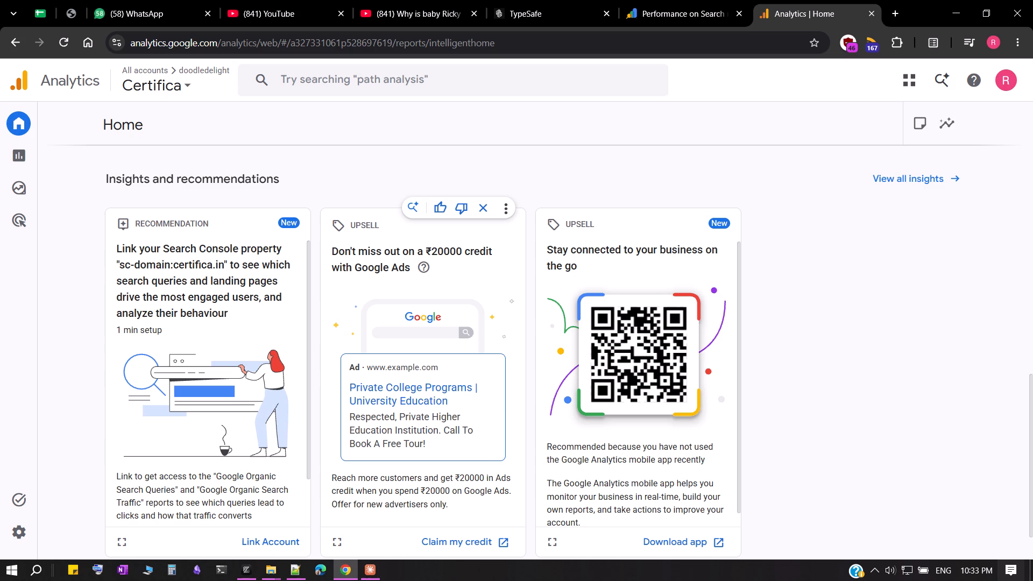
scroll(443, 490, "down", 1)
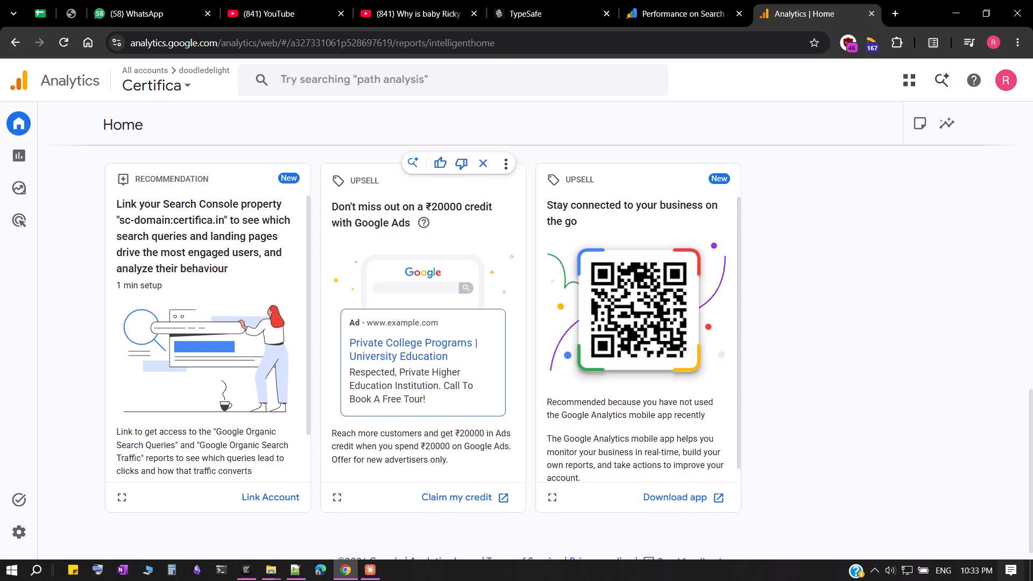
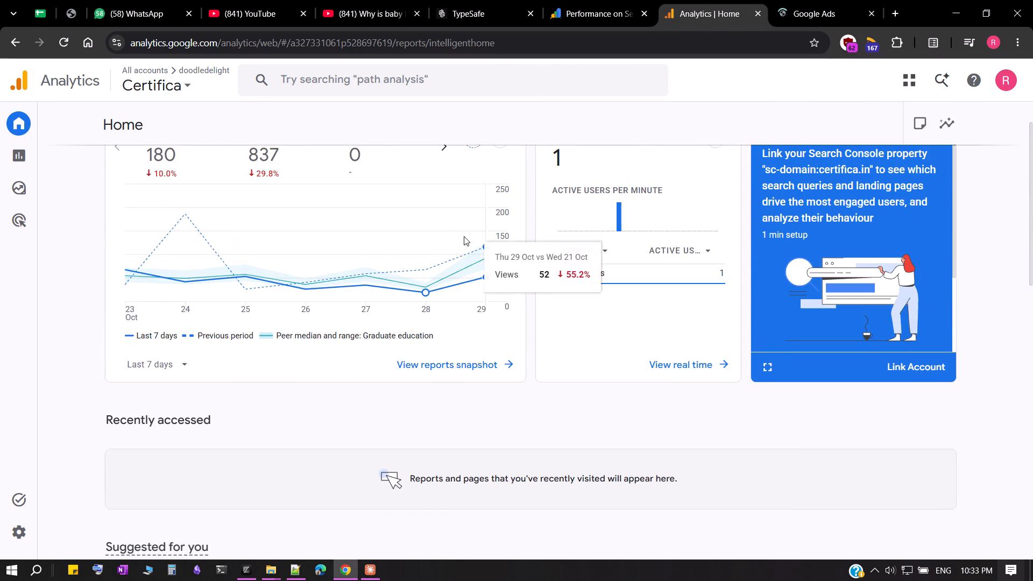
Look over the Certifica Home page again, from the overview and real-time cards down to the suggested cards.
scroll(465, 264, "down", 6)
scroll(465, 264, "up", 6)
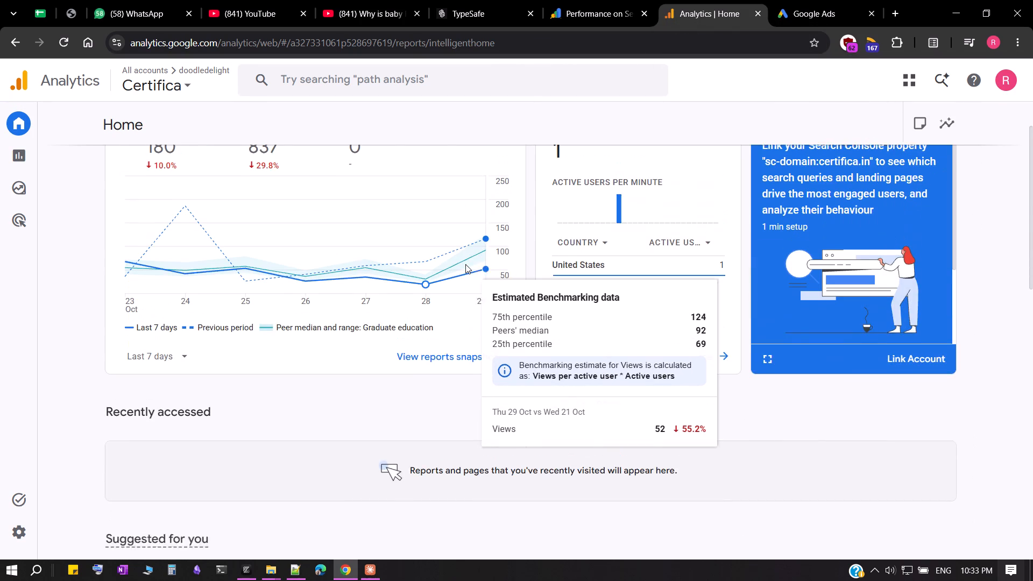
scroll(465, 264, "up", 1)
scroll(465, 264, "down", 8)
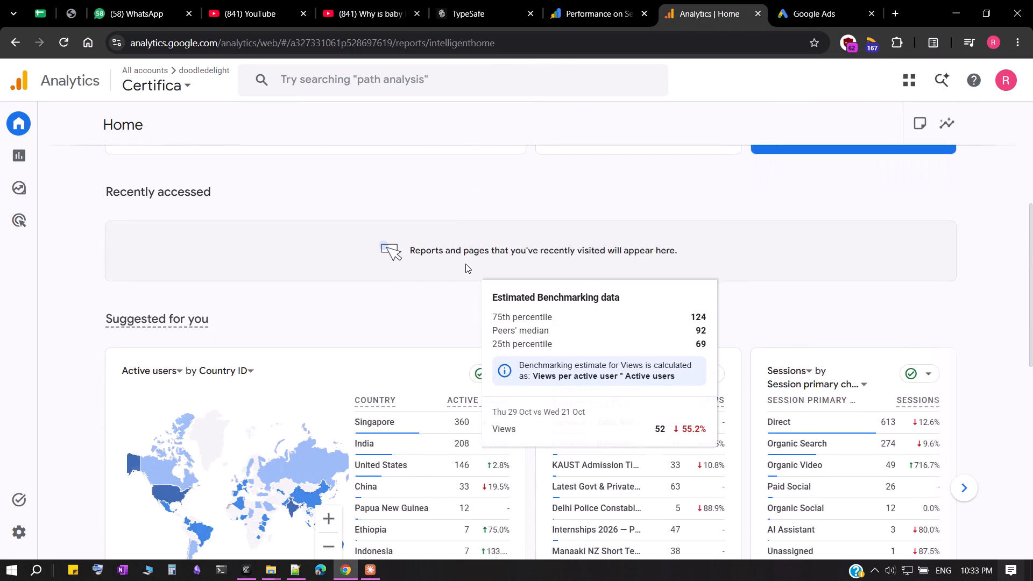
scroll(465, 264, "down", 3)
scroll(465, 264, "up", 12)
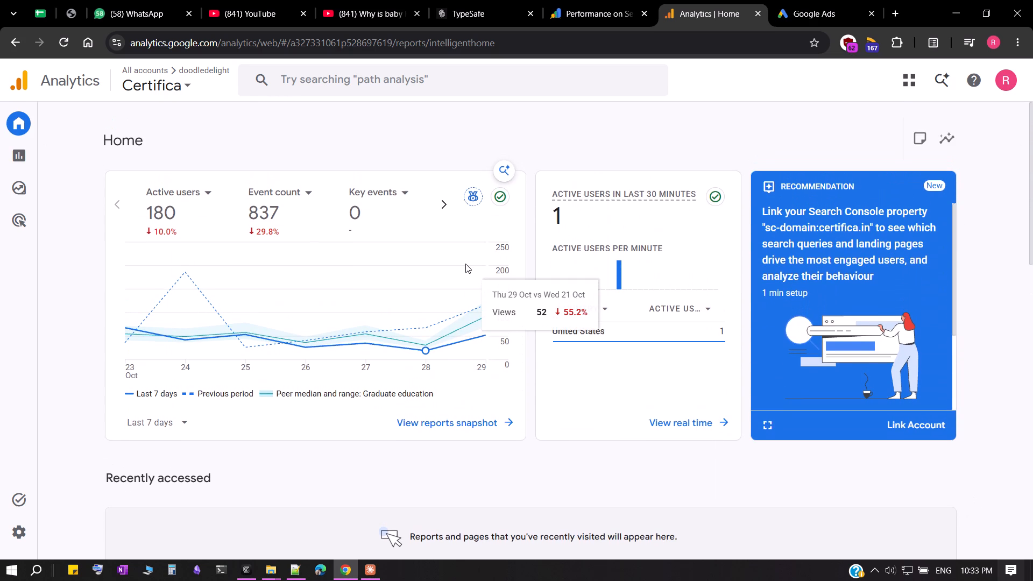
Set the Home overview card's period to Last 30 days and inspect the 17 October point on the Views chart.
left_click(152, 419)
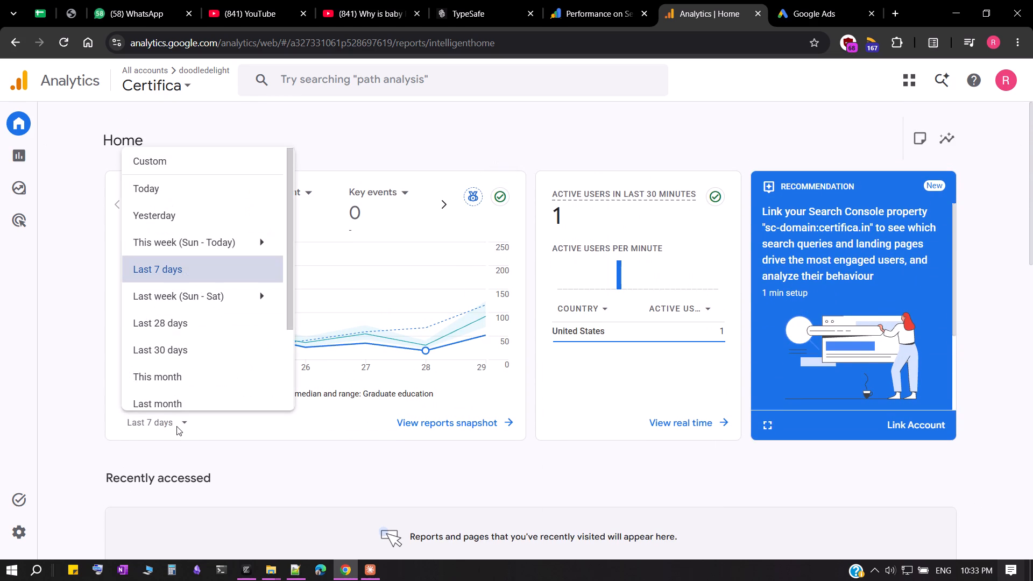
left_click(211, 350)
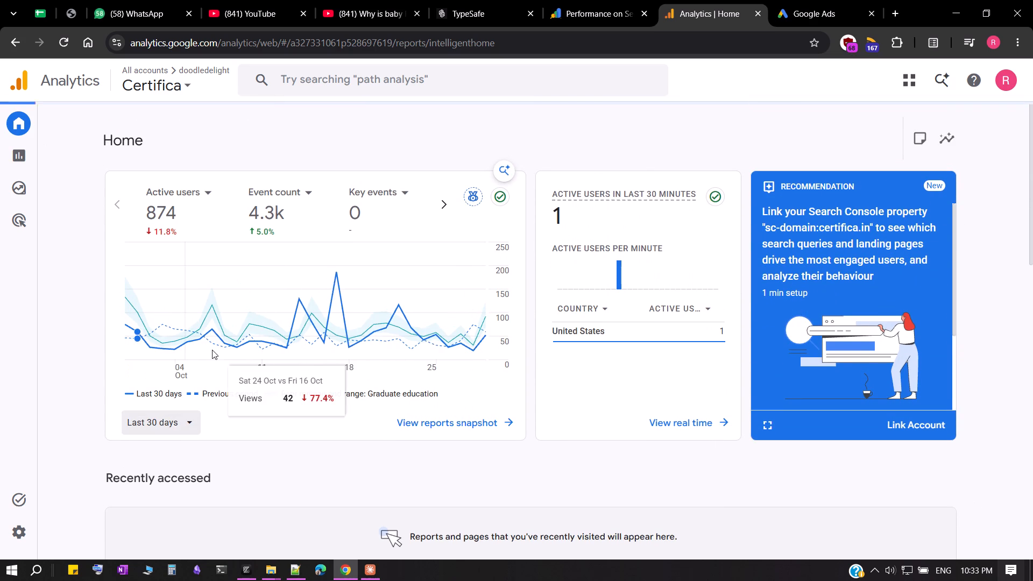
left_click(334, 275)
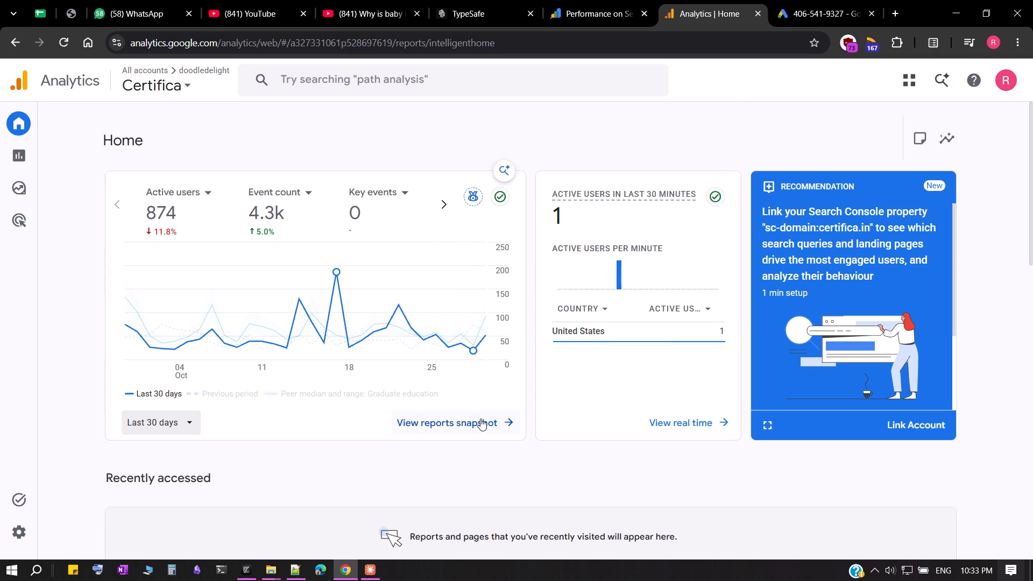
Open the Traffic acquisition report from the sessions by channel card and review its chart and channel table.
scroll(480, 419, "down", 12)
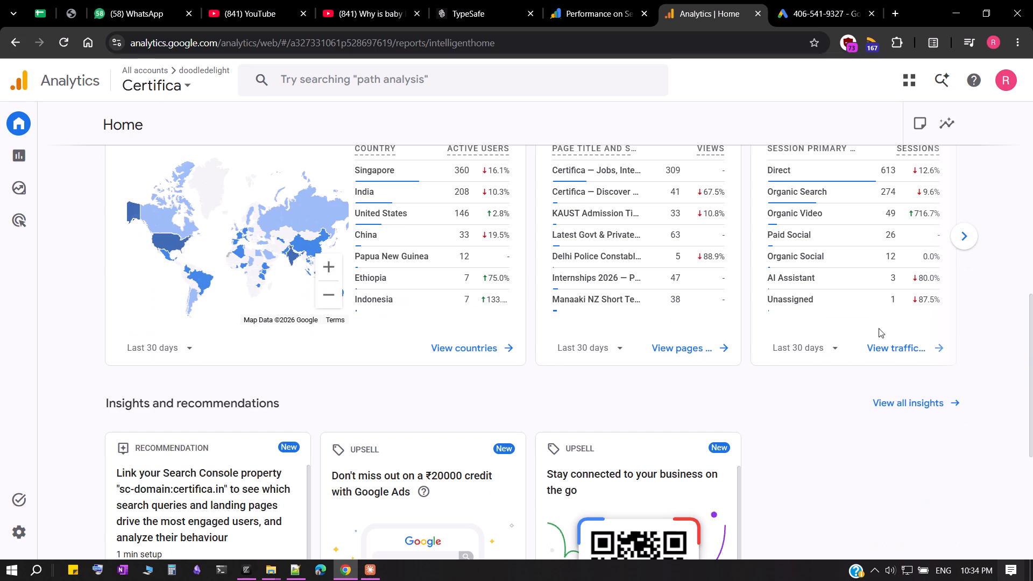
left_click(896, 346)
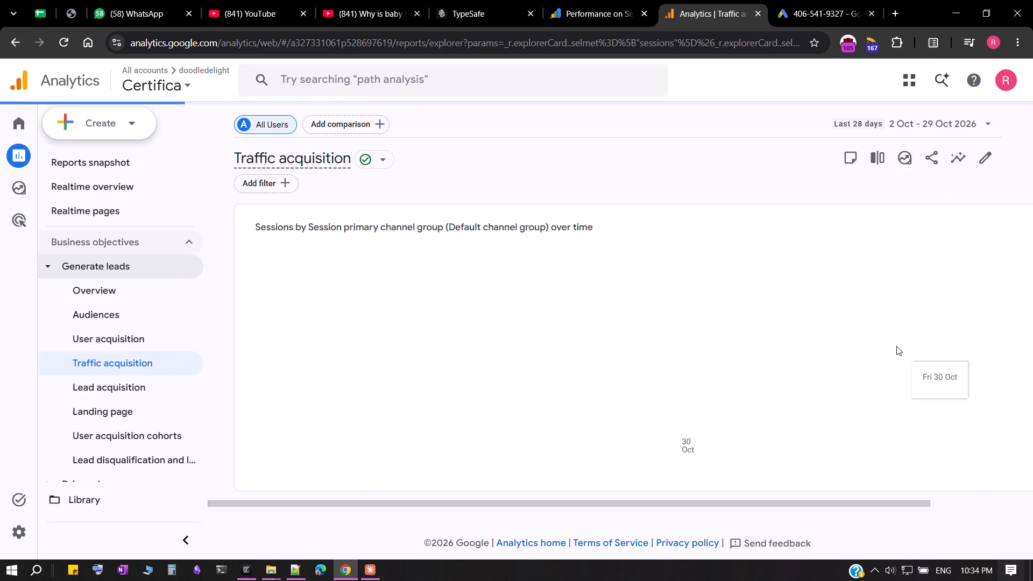
scroll(601, 283, "down", 6)
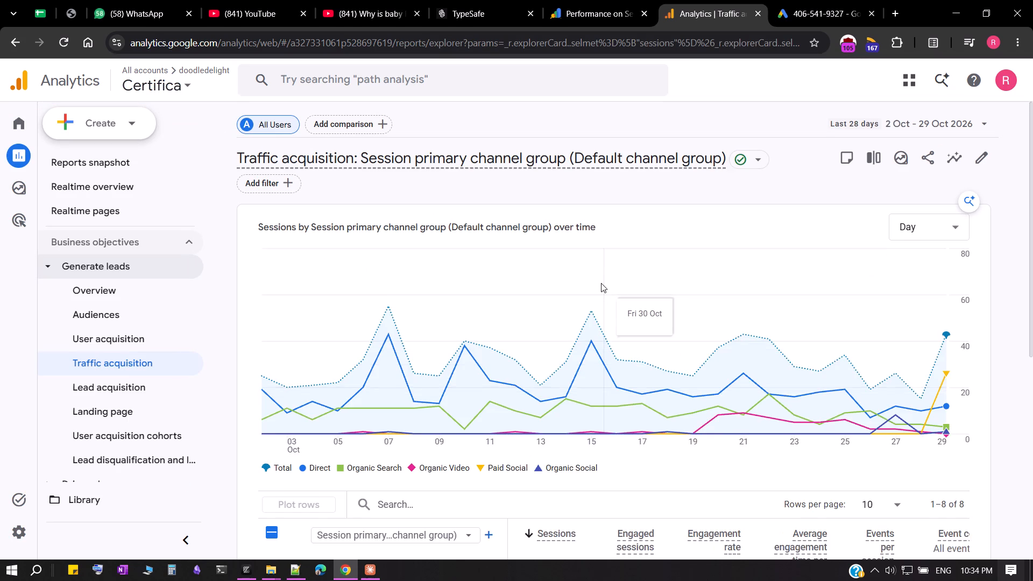
scroll(601, 283, "down", 9)
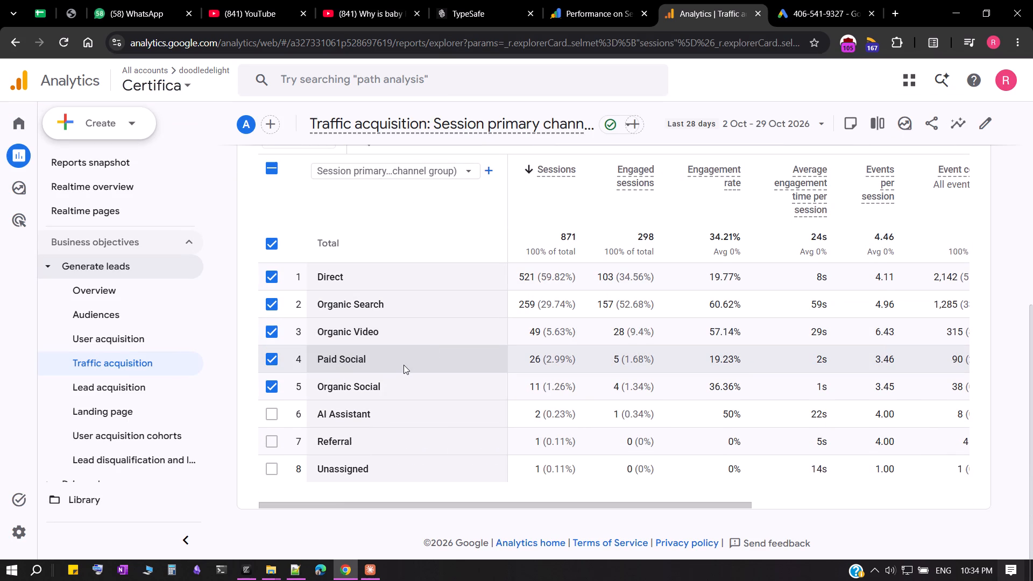
scroll(404, 363, "down", 6)
scroll(404, 363, "up", 1)
Open the User acquisition report and review its chart and first user channel table.
left_click(181, 308)
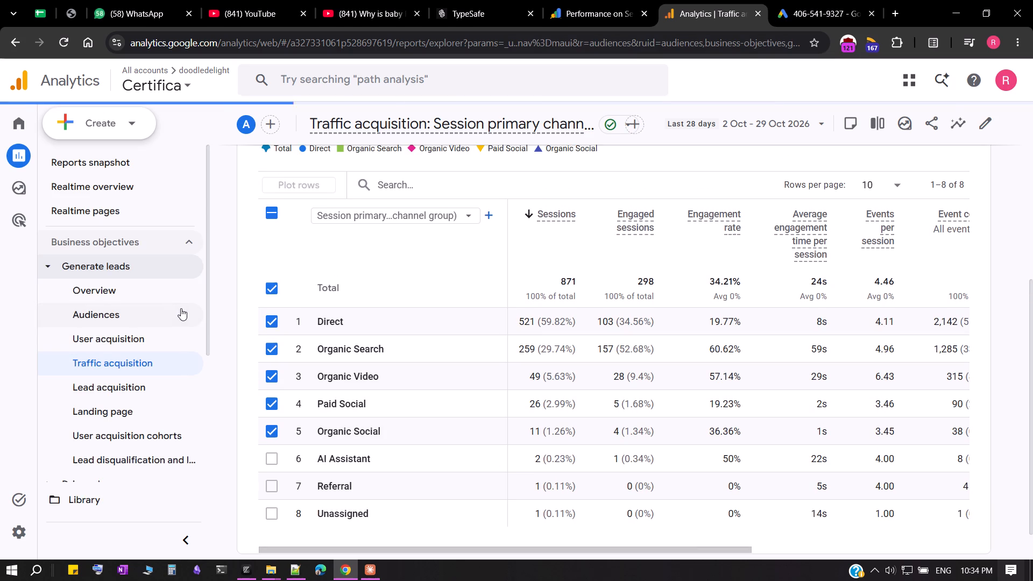
left_click(179, 336)
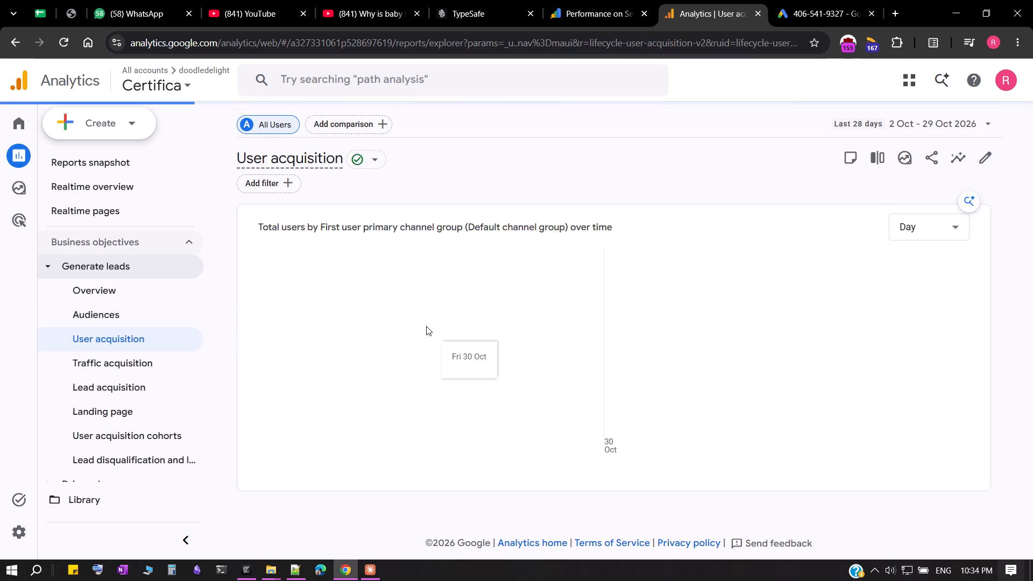
scroll(426, 326, "down", 3)
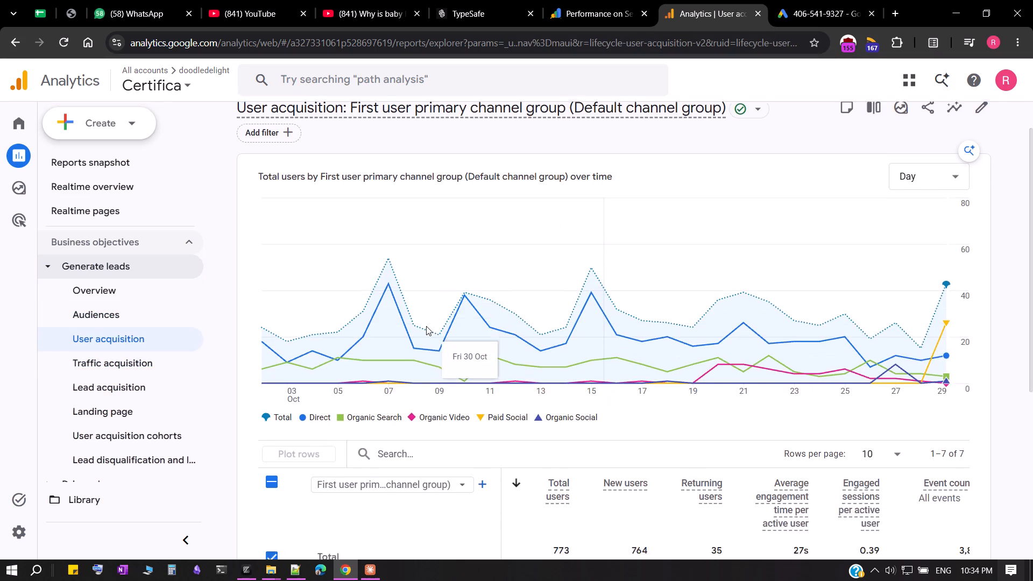
scroll(426, 326, "down", 5)
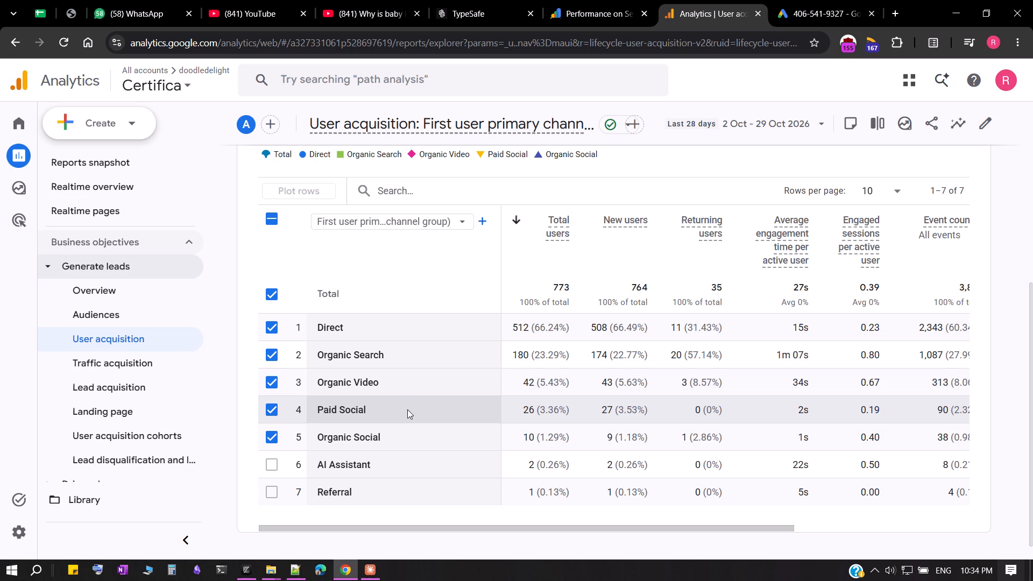
scroll(407, 409, "down", 4)
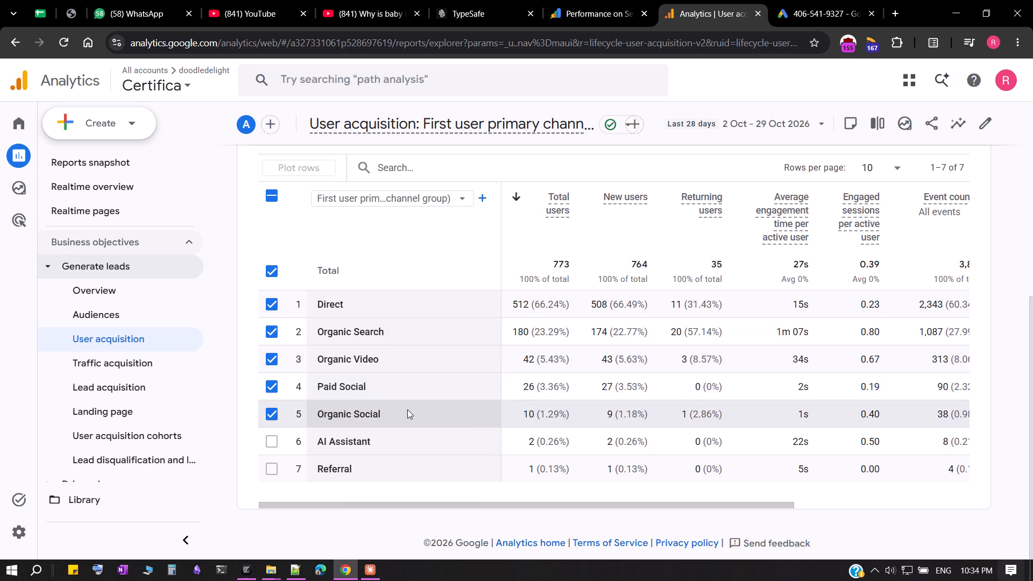
scroll(407, 409, "up", 8)
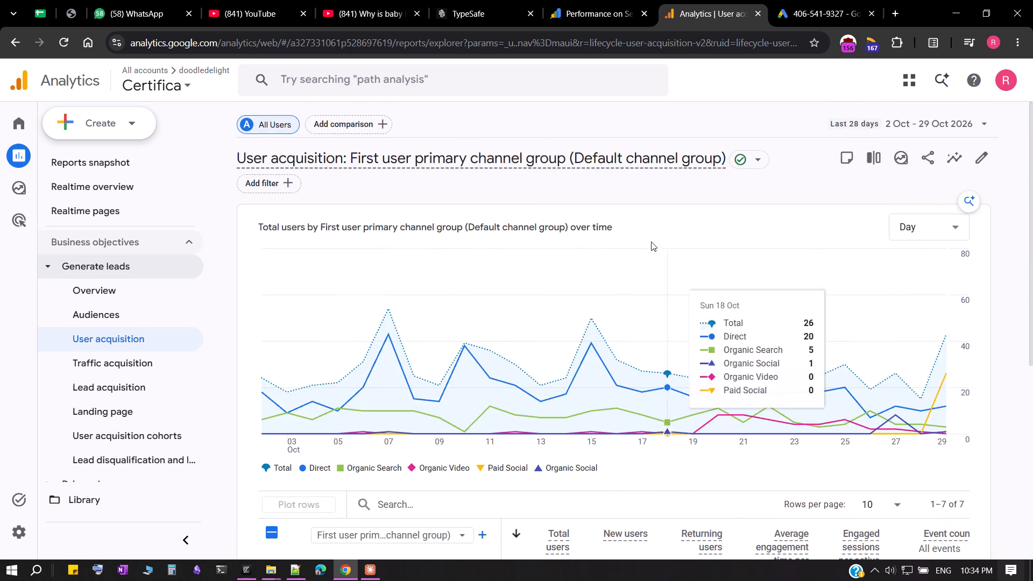
Return to the Analytics Home page and check the overview card's metrics and its date range options.
left_click(600, 0)
left_click(731, 0)
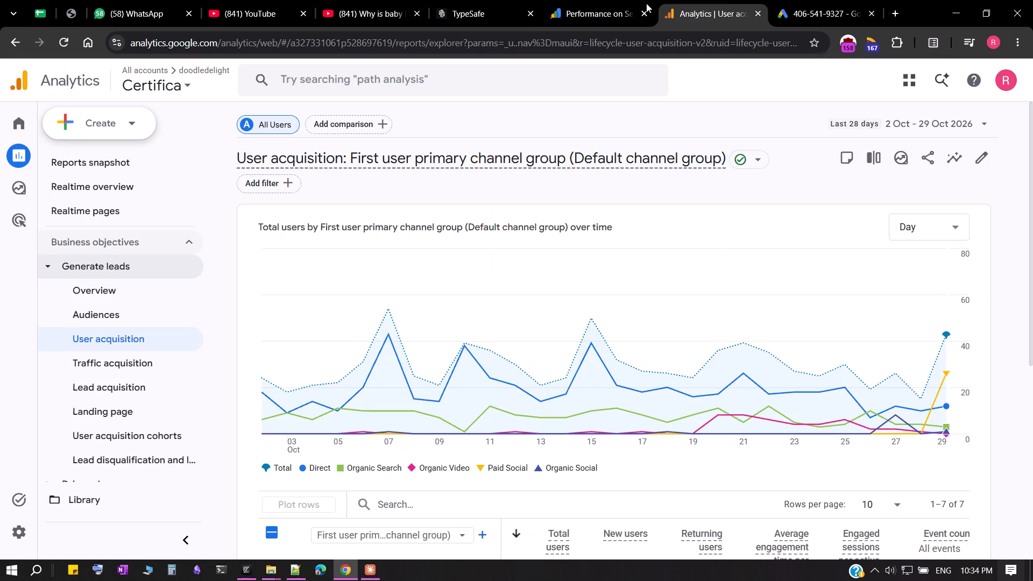
left_click(16, 121)
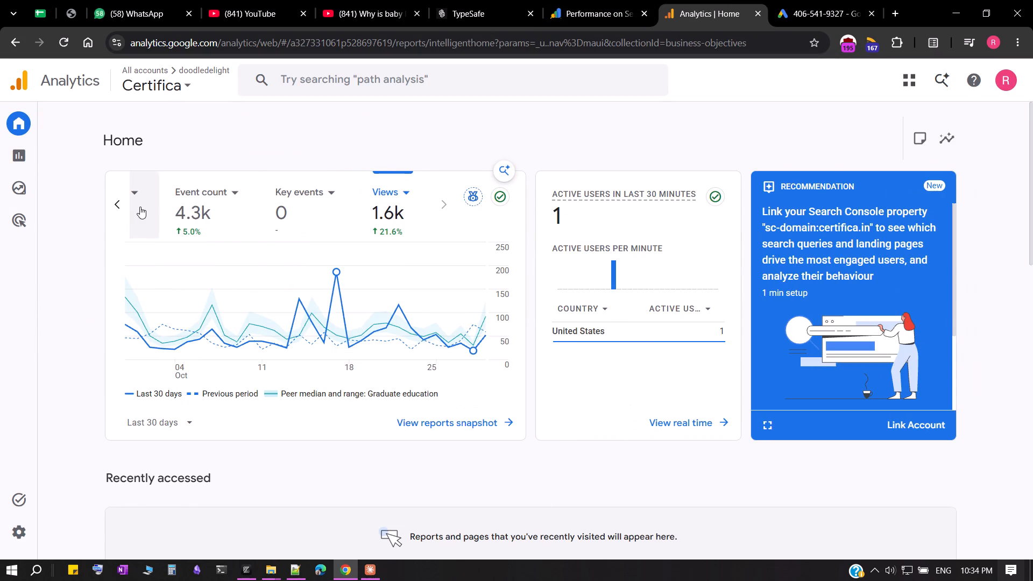
left_click(117, 212)
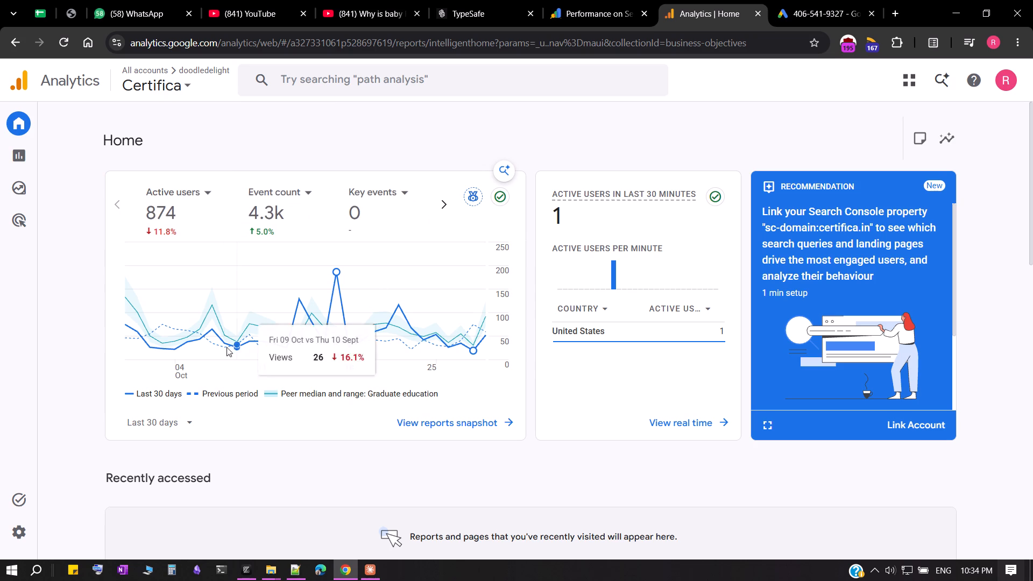
left_click(180, 421)
left_click(97, 361)
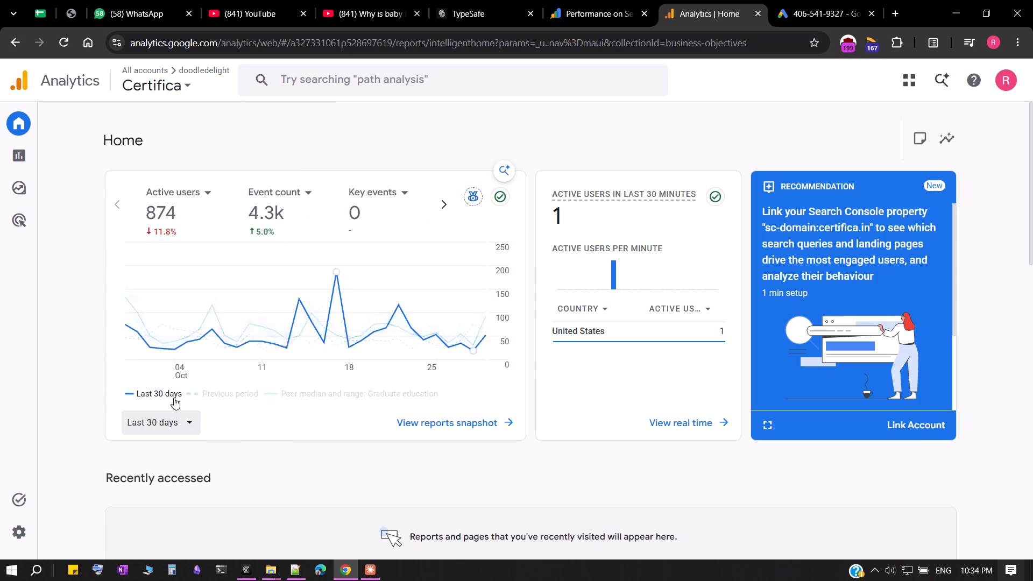
left_click(186, 420)
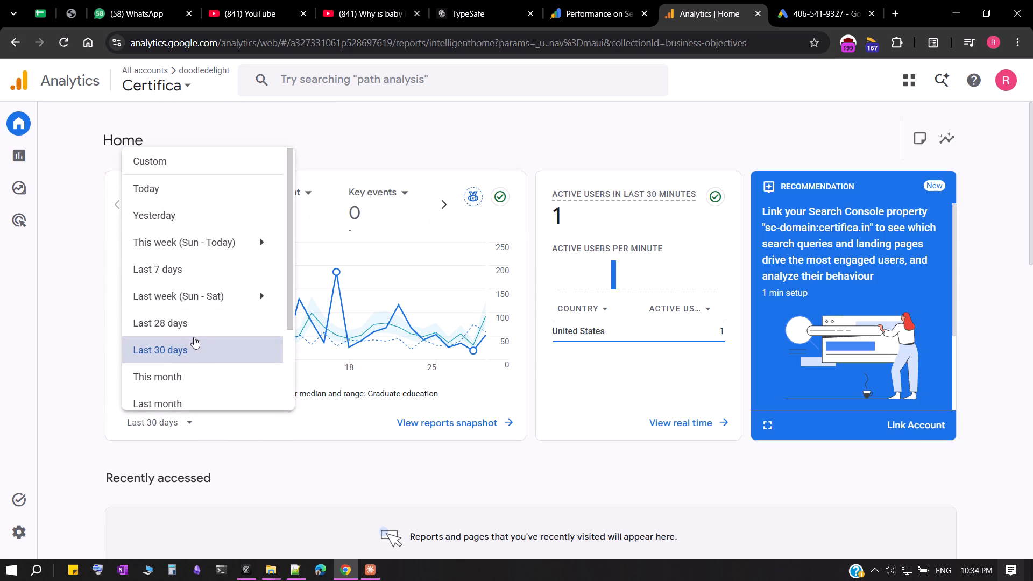
left_click(253, 438)
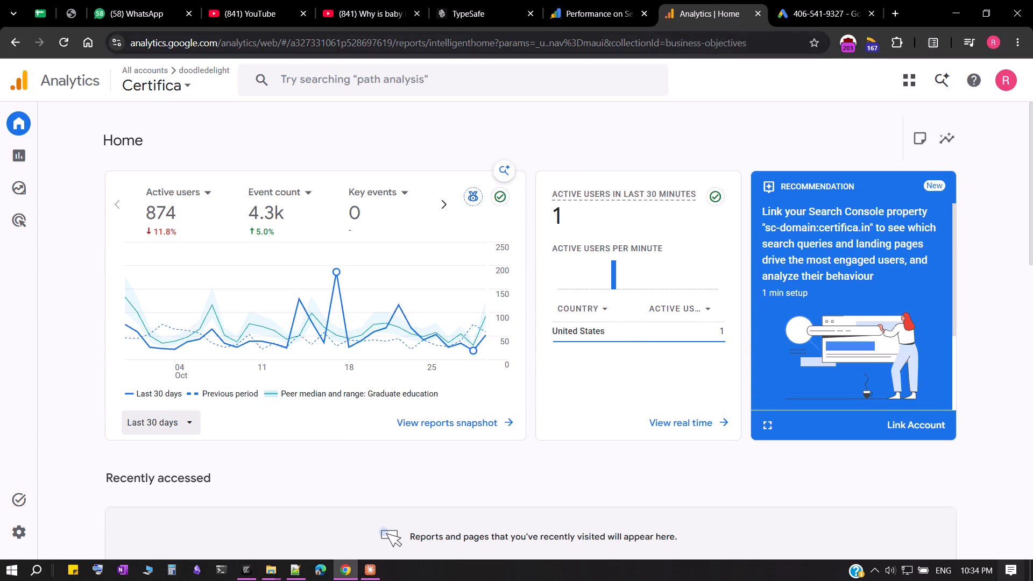
Close Google Analytics and switch to the Google Ads page for creating a first campaign.
middle_click(718, 18)
left_click(781, 374)
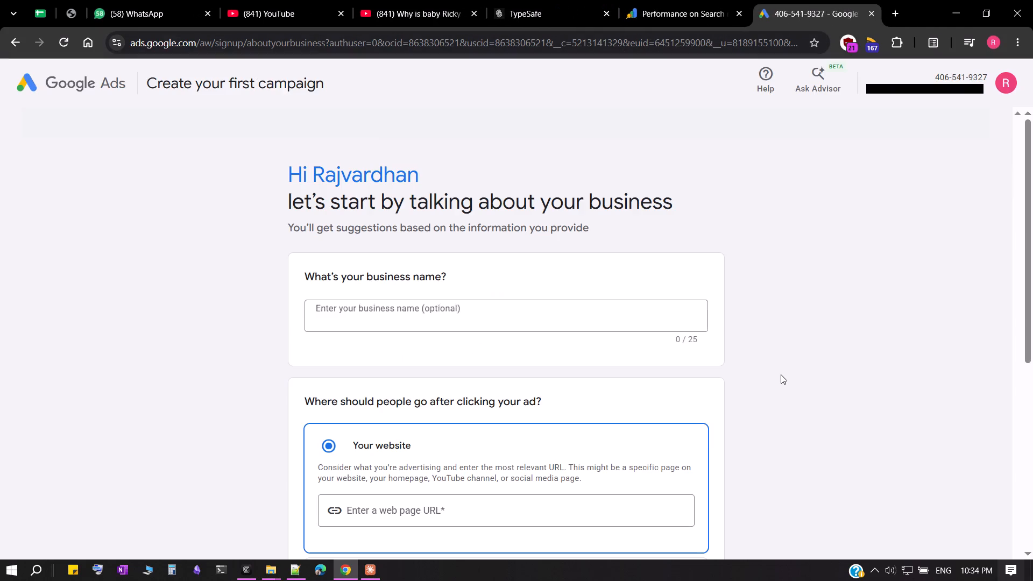
Look through the business information form and enter "certifica" as the business name.
scroll(781, 369, "down", 5)
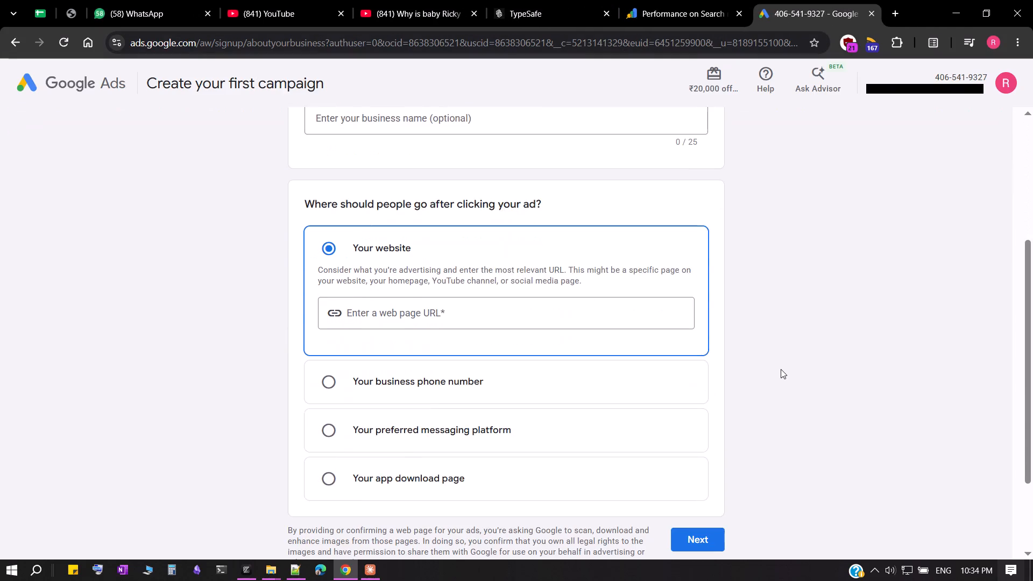
scroll(781, 369, "down", 2)
scroll(781, 369, "up", 2)
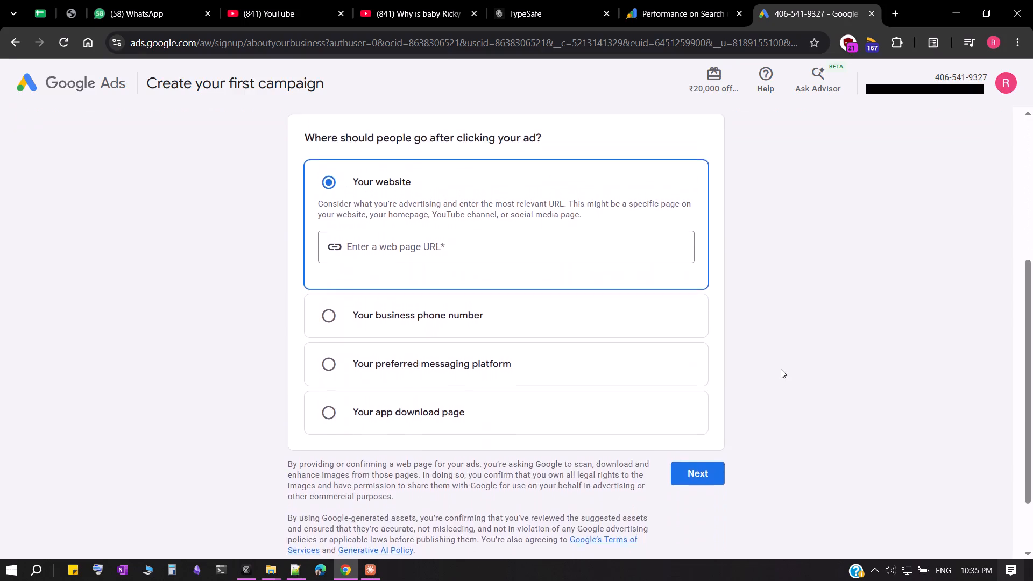
scroll(781, 369, "up", 6)
left_click(459, 326)
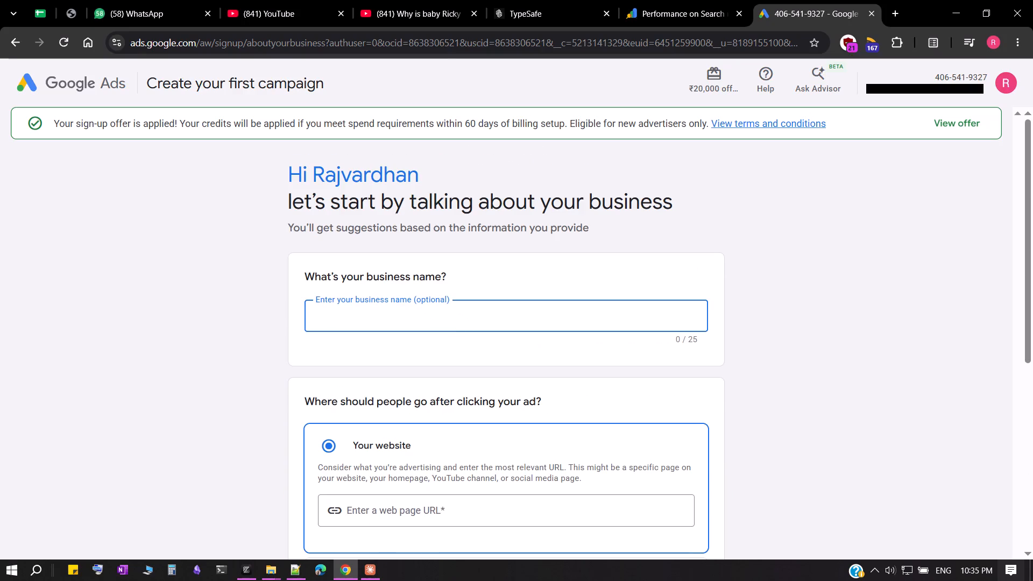
left_click(447, 315)
type("cert")
key("i")
type("fi")
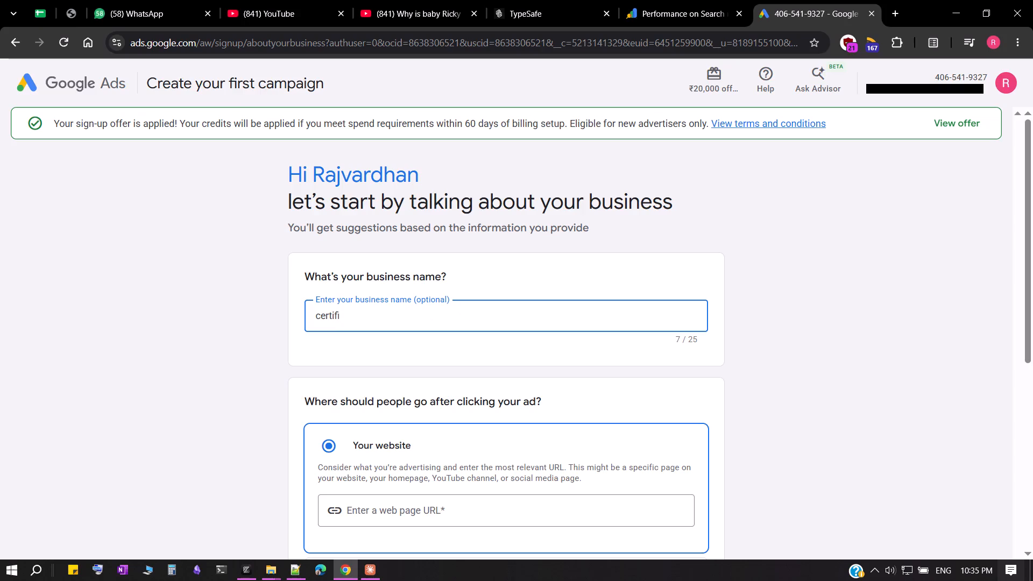
key("c")
key("a")
scroll(449, 313, "down", 6)
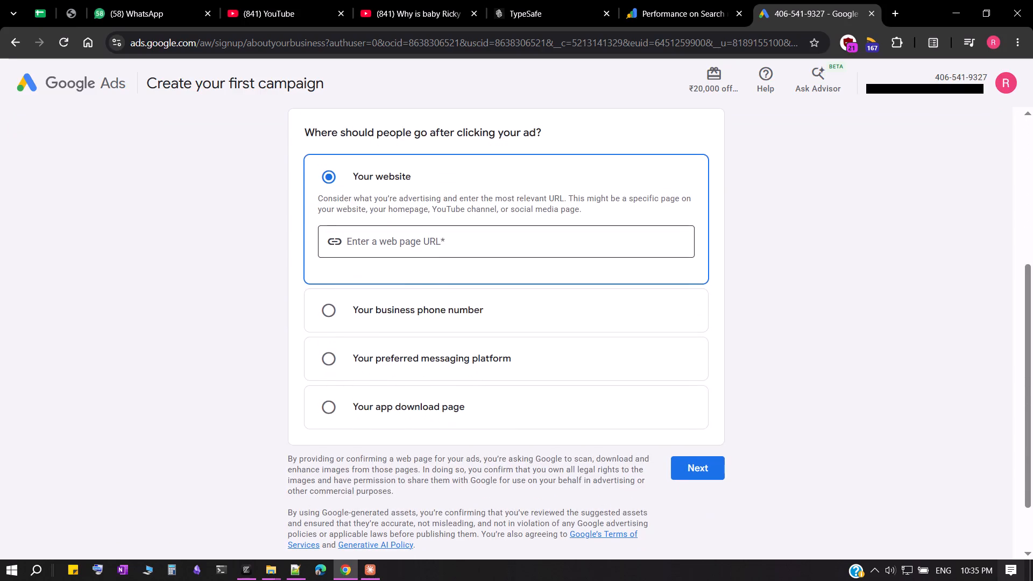
left_click(414, 246)
left_click(900, 15)
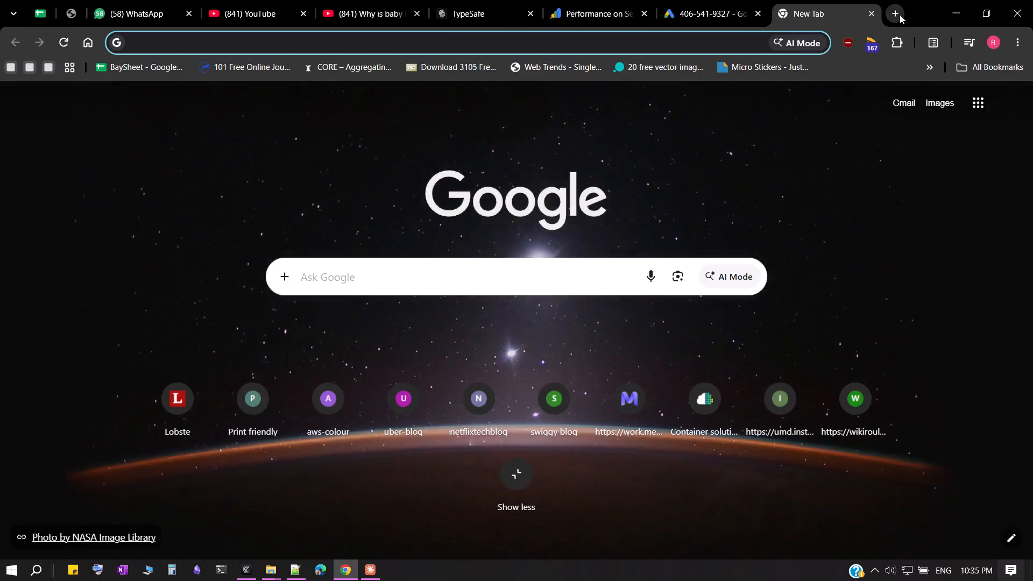
type("ce")
key("r")
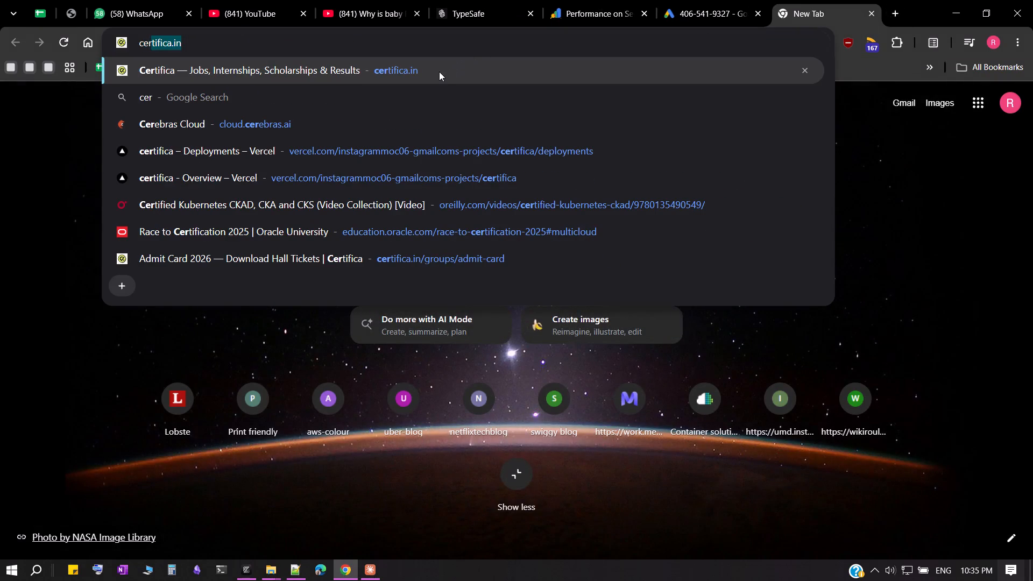
left_click(308, 41)
key("ctrl+a")
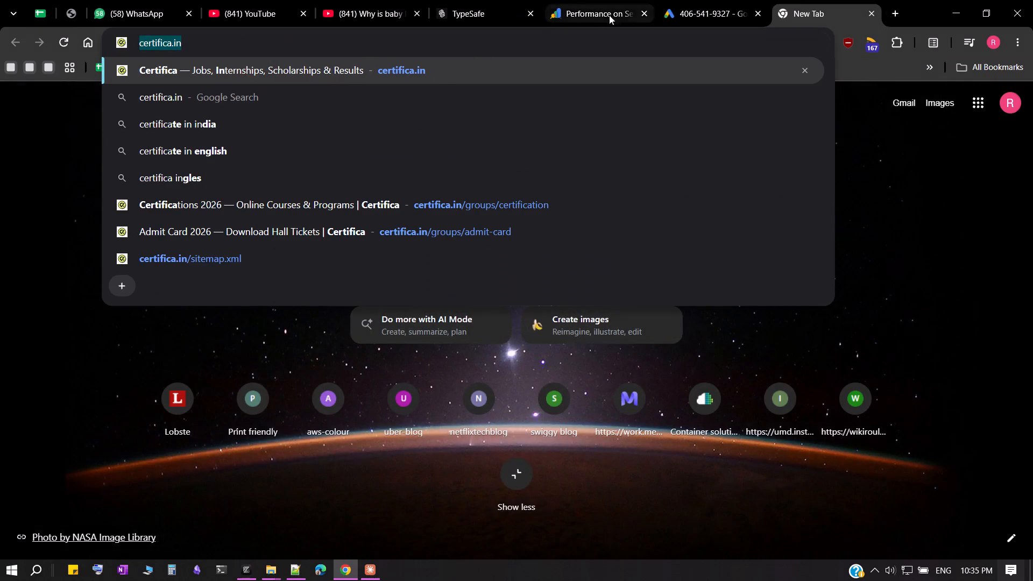
key("ctrl+c")
left_click(703, 0)
key("ctrl+v")
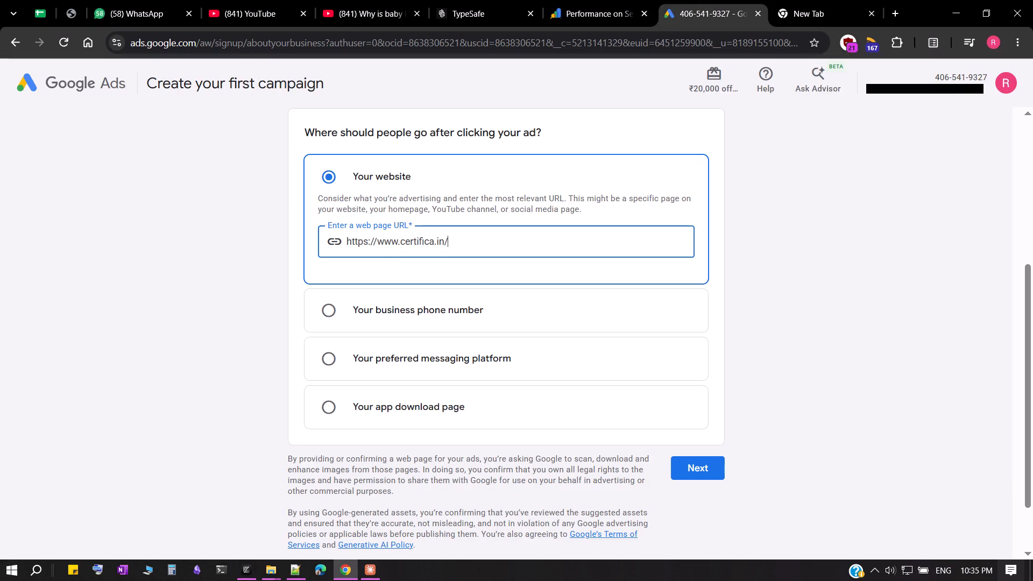
left_click(380, 241)
left_click_drag(380, 241, 329, 241)
key("BackSpace")
left_click(489, 241)
key("BackSpace")
left_click(705, 468)
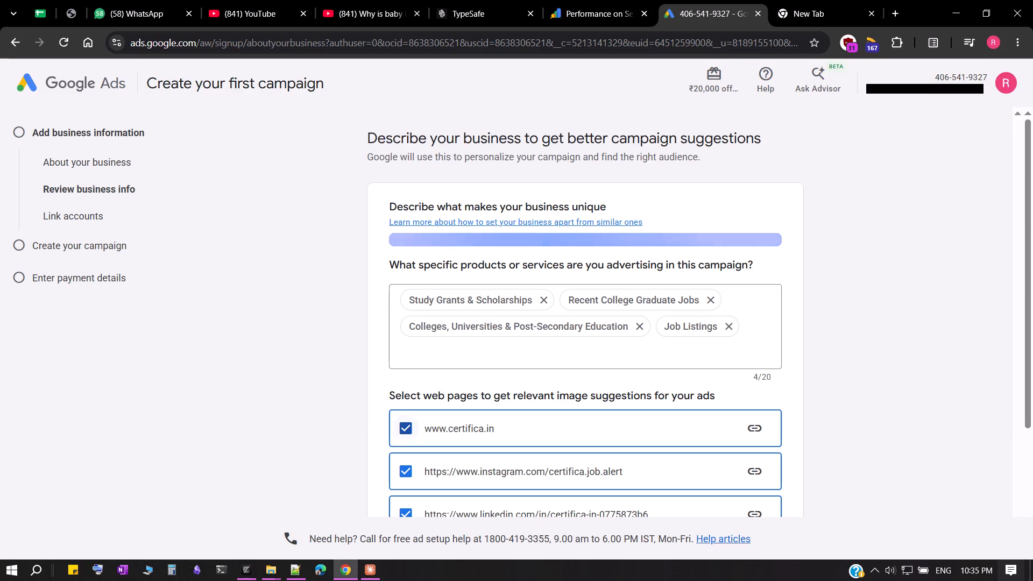
Review the business description form, its suggested products and services, and the web pages offered for image suggestions.
scroll(891, 288, "down", 2)
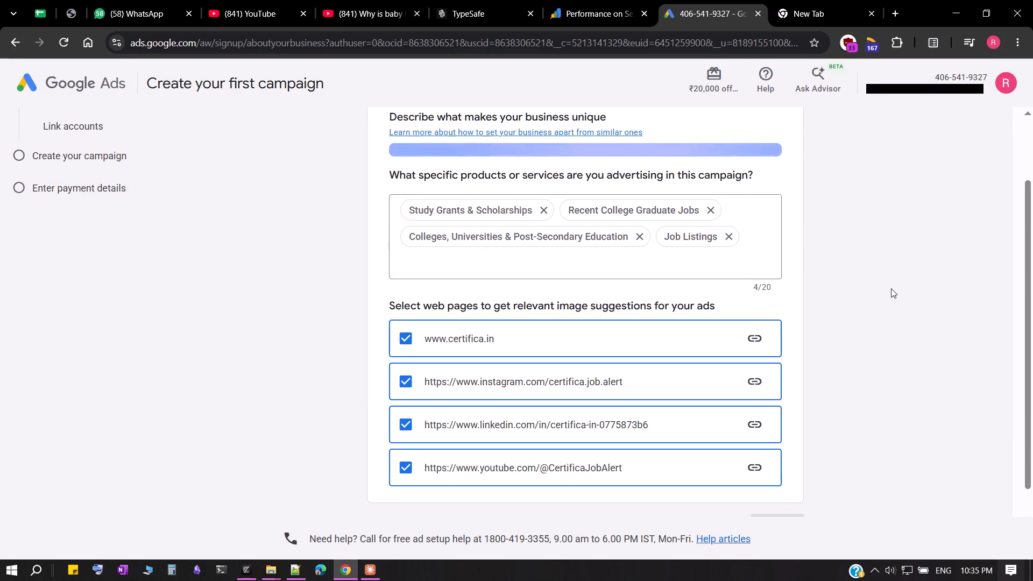
scroll(891, 288, "down", 3)
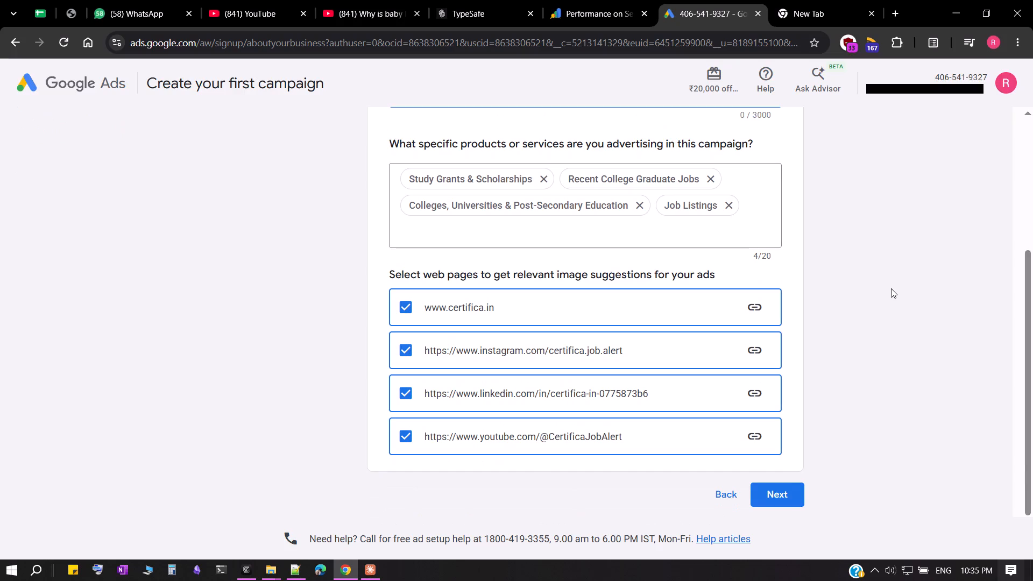
scroll(891, 288, "up", 2)
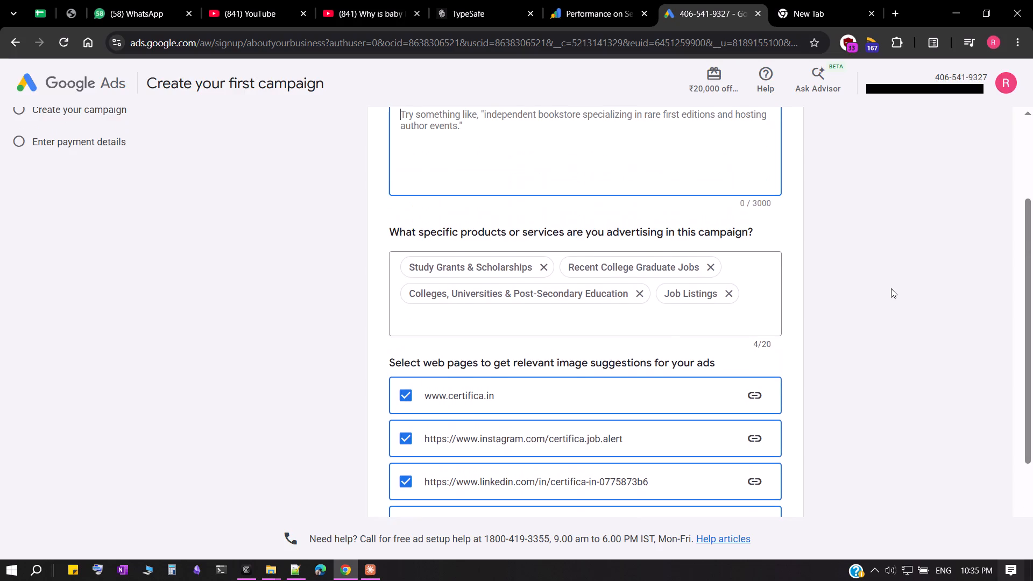
scroll(891, 288, "up", 2)
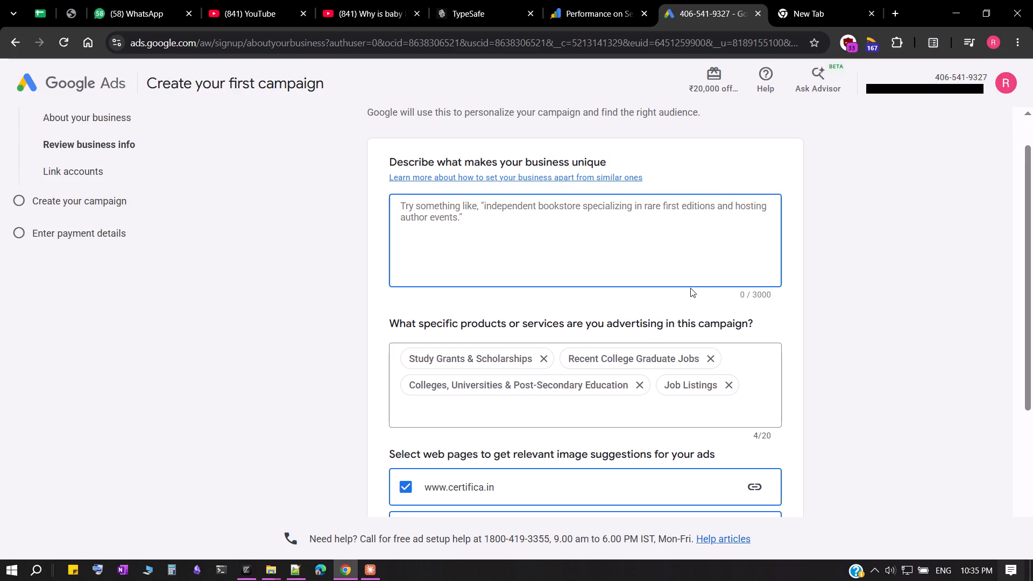
Switch to the YouTube Shorts tab, resume the video, and lower the headphone volume to 36.
left_click(599, 0)
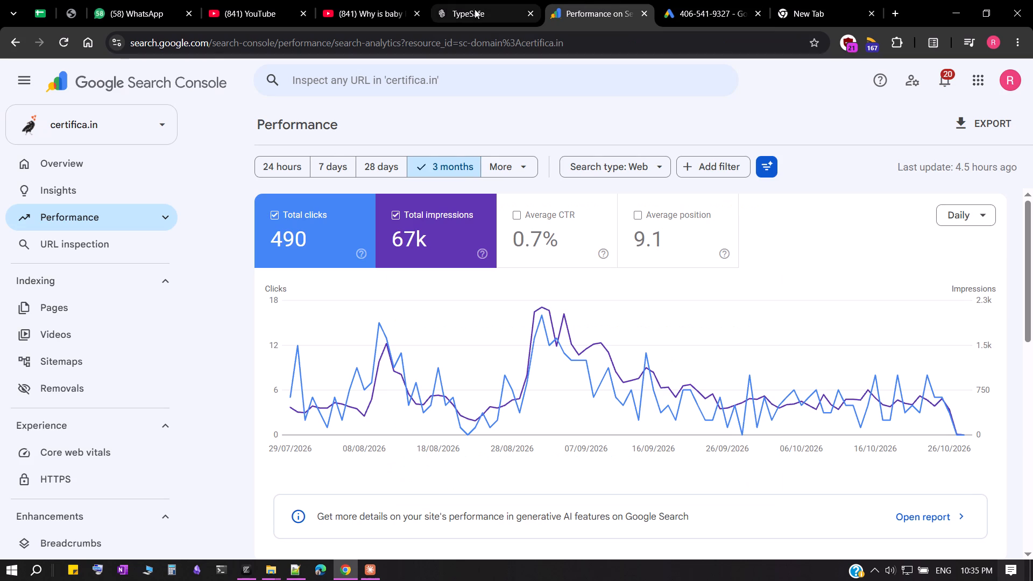
left_click(393, 0)
left_click(484, 230)
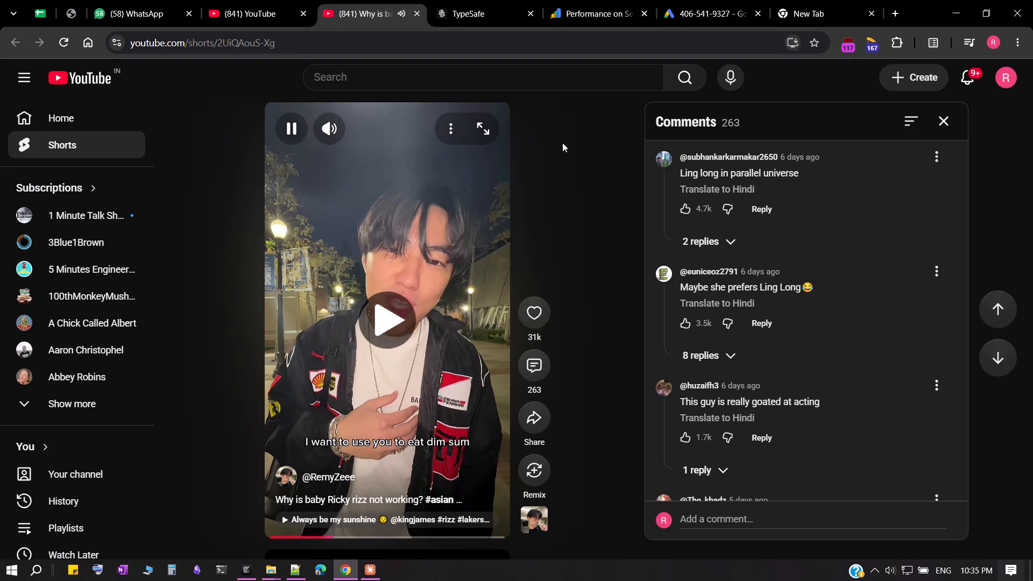
left_click(893, 572)
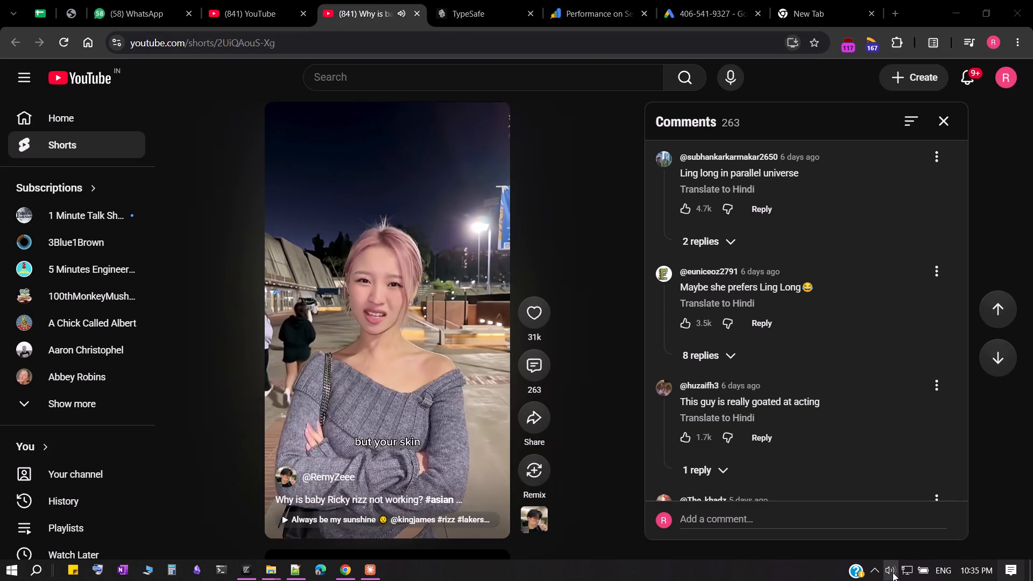
scroll(893, 572, "down", 2)
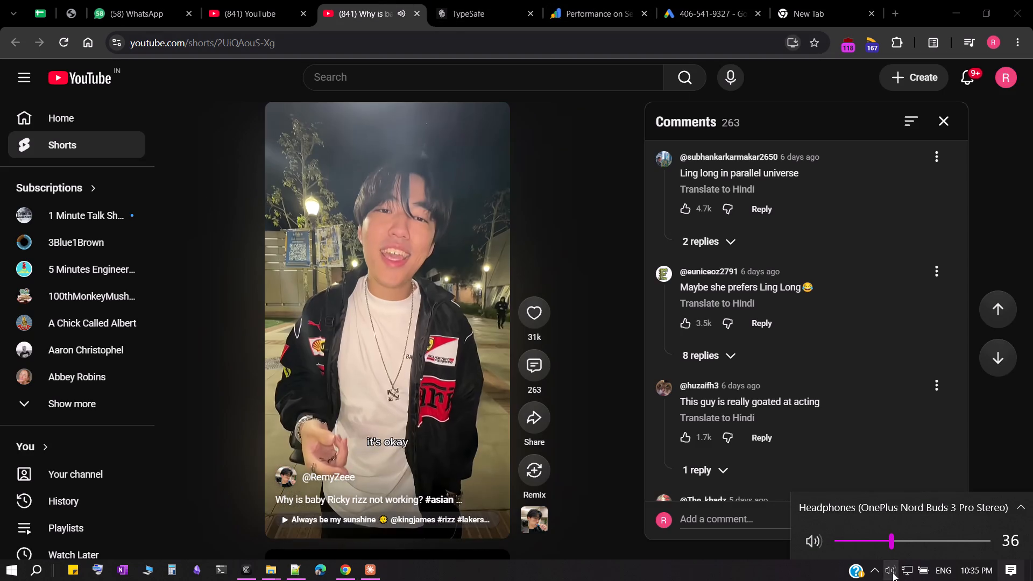
left_click(583, 452)
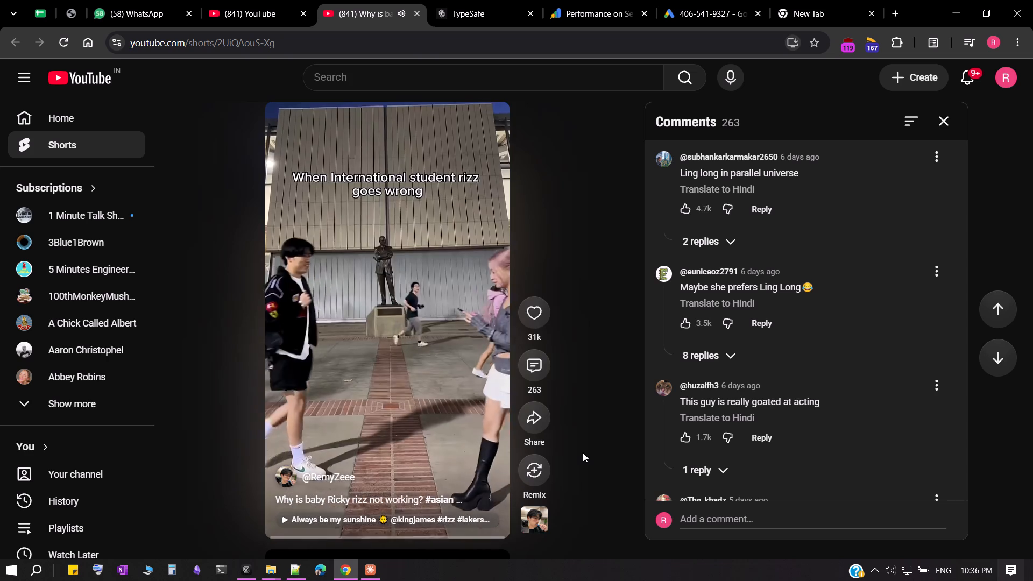
Skip to the next YouTube Short.
scroll(583, 452, "down", 1)
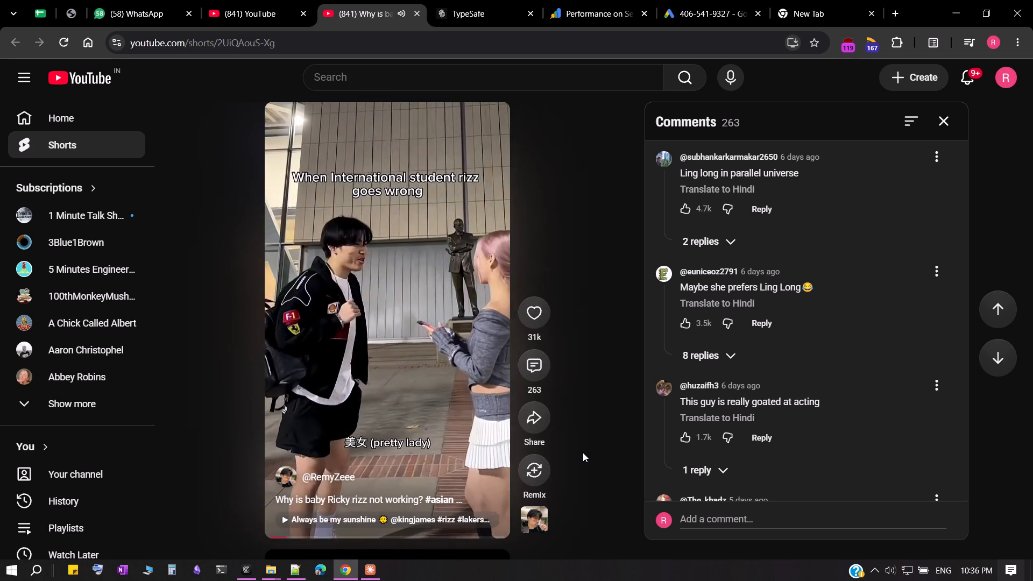
scroll(583, 452, "down", 2)
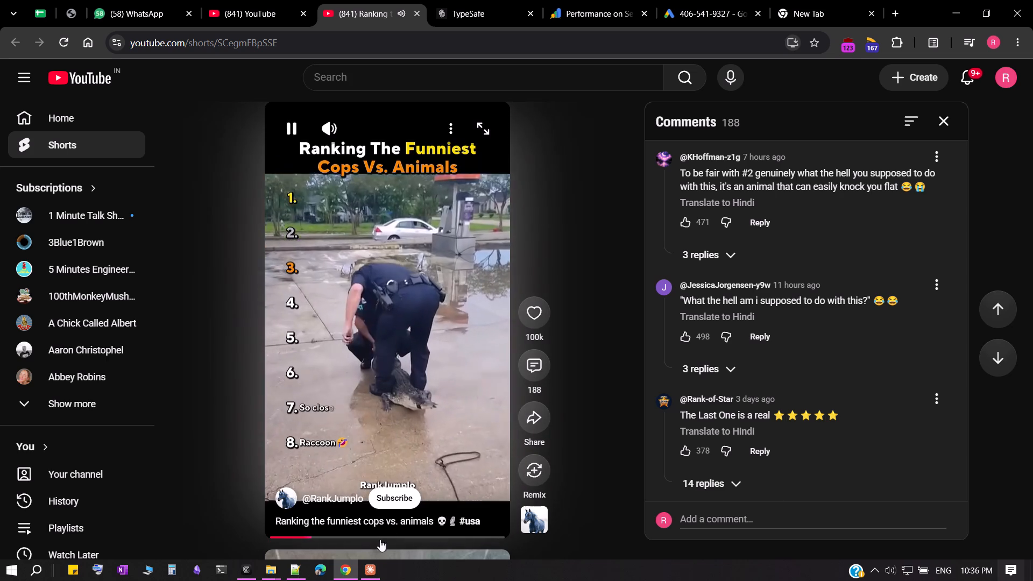
Close the Kalpanaaa folder window in File Explorer.
left_click(271, 569)
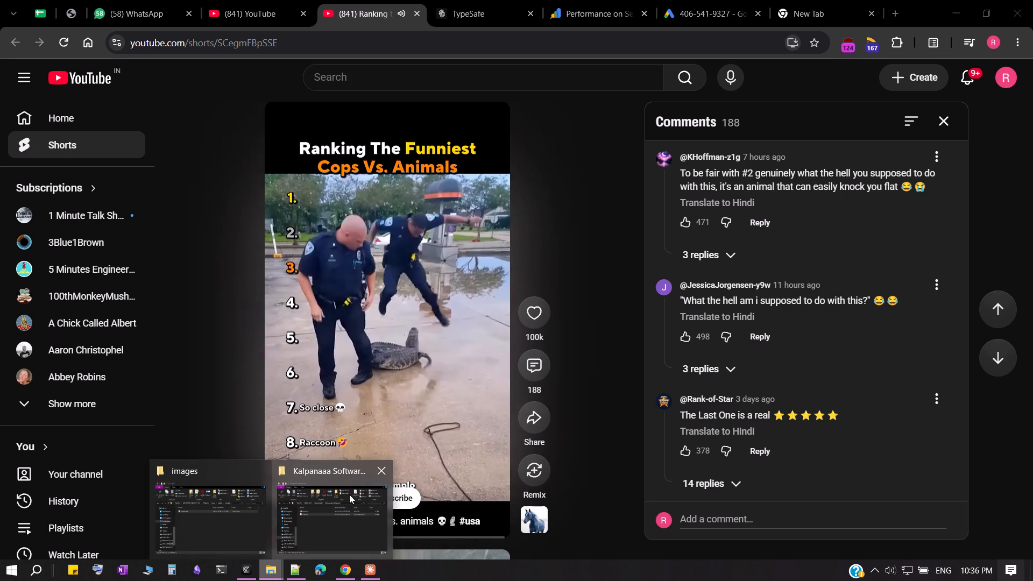
left_click(383, 468)
Go from the blog's images folder up to G:\Projects and launch cmd from that location.
left_click(302, 499)
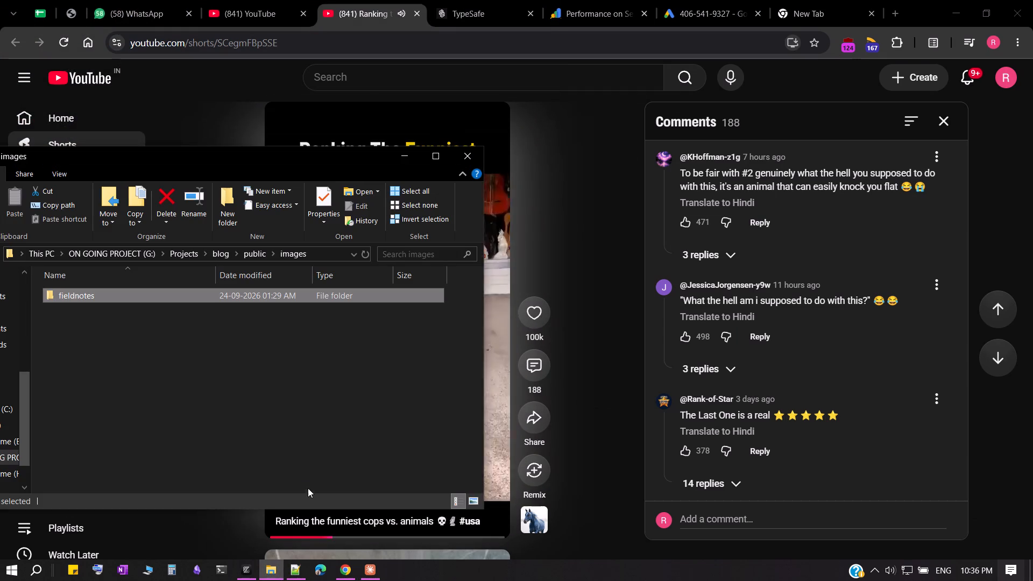
left_click(253, 251)
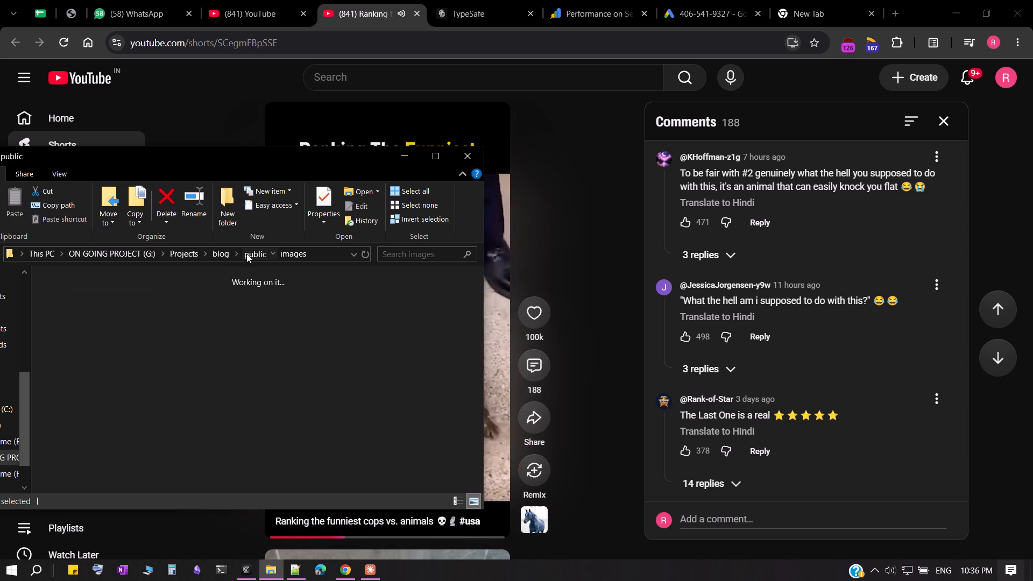
left_click(188, 253)
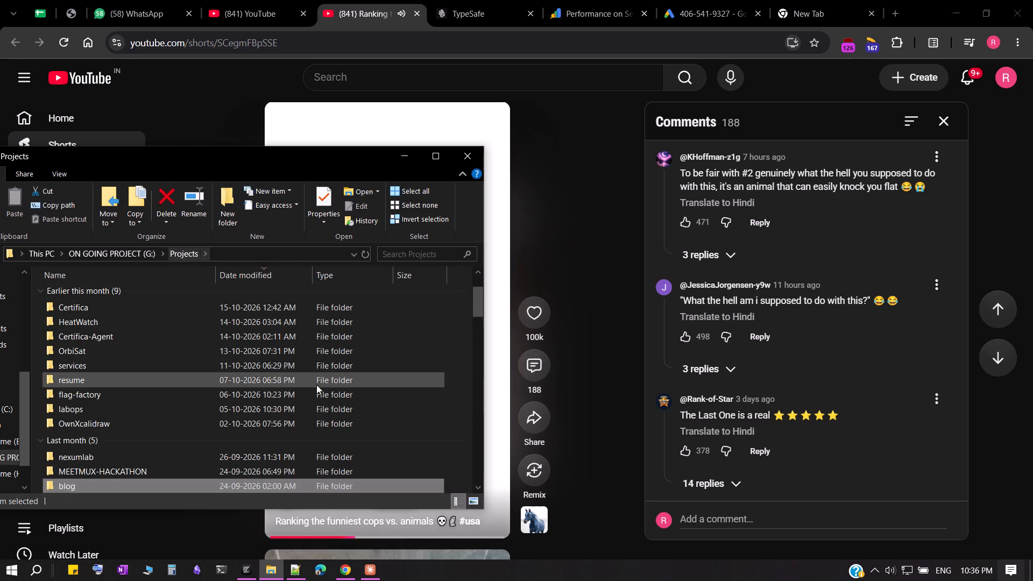
scroll(361, 414, "up", 3)
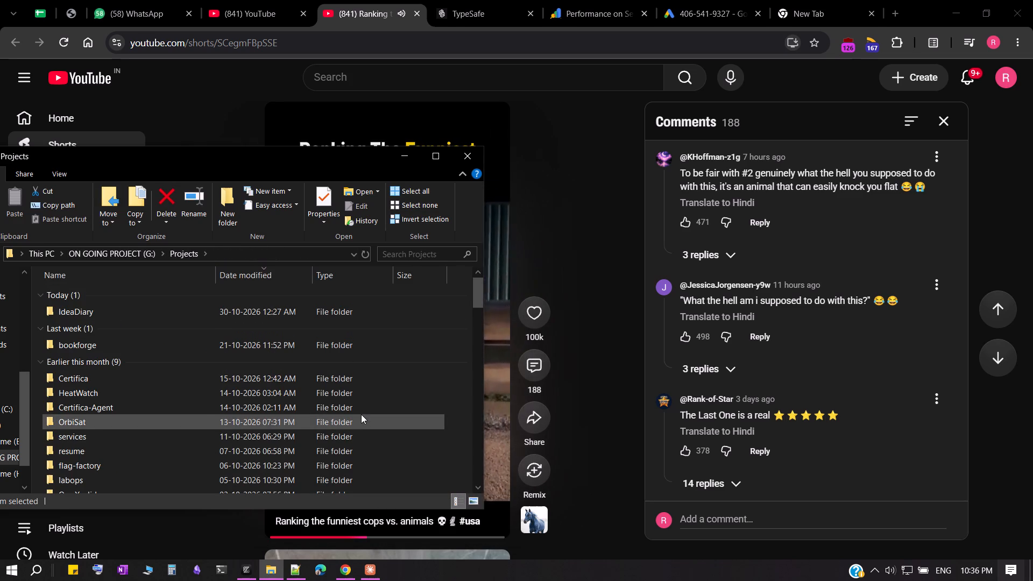
left_click(289, 256)
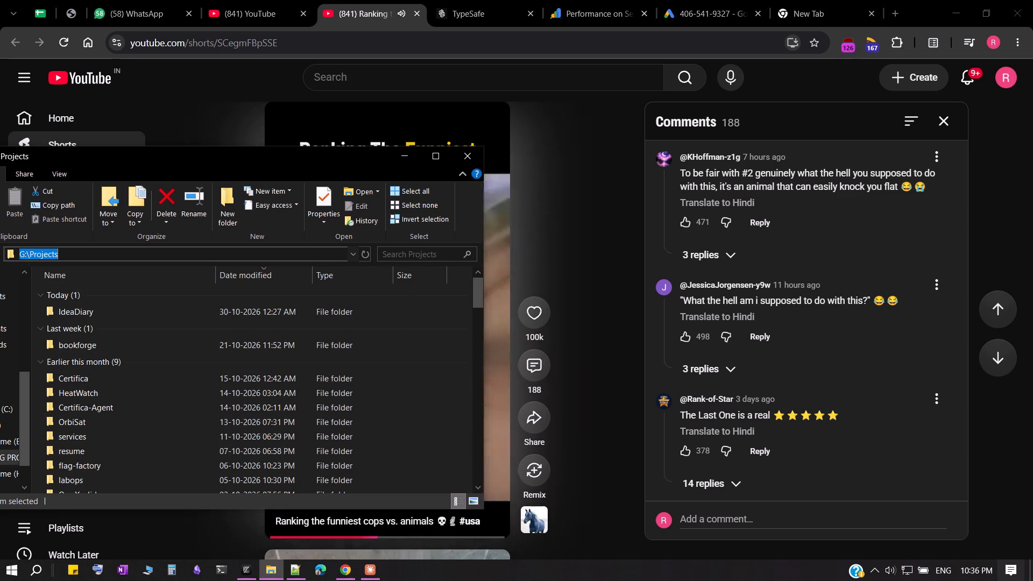
type("cmd")
key("Return")
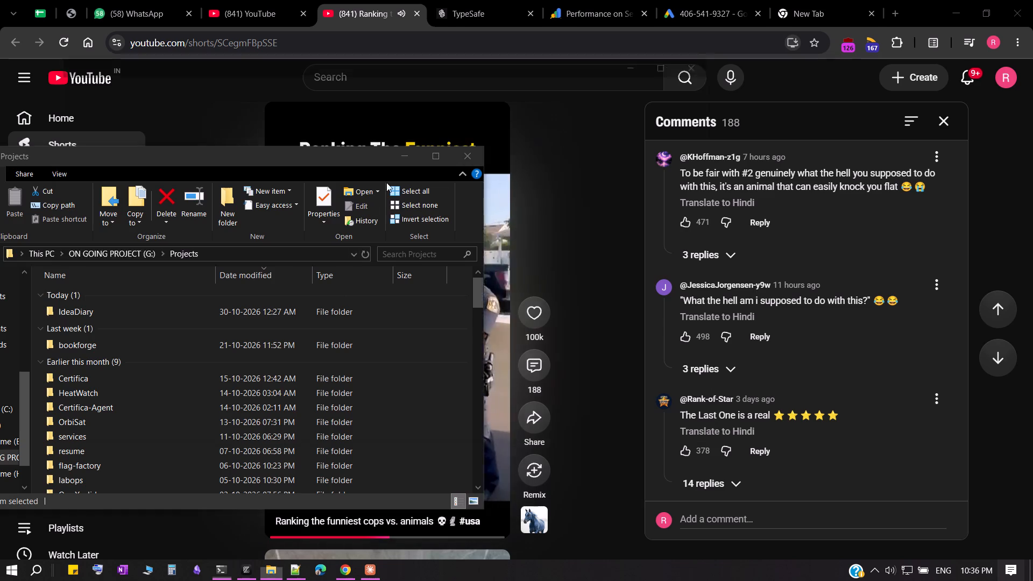
Open GitHub in the empty browser tab.
left_click(394, 0)
left_click(824, 11)
key("g")
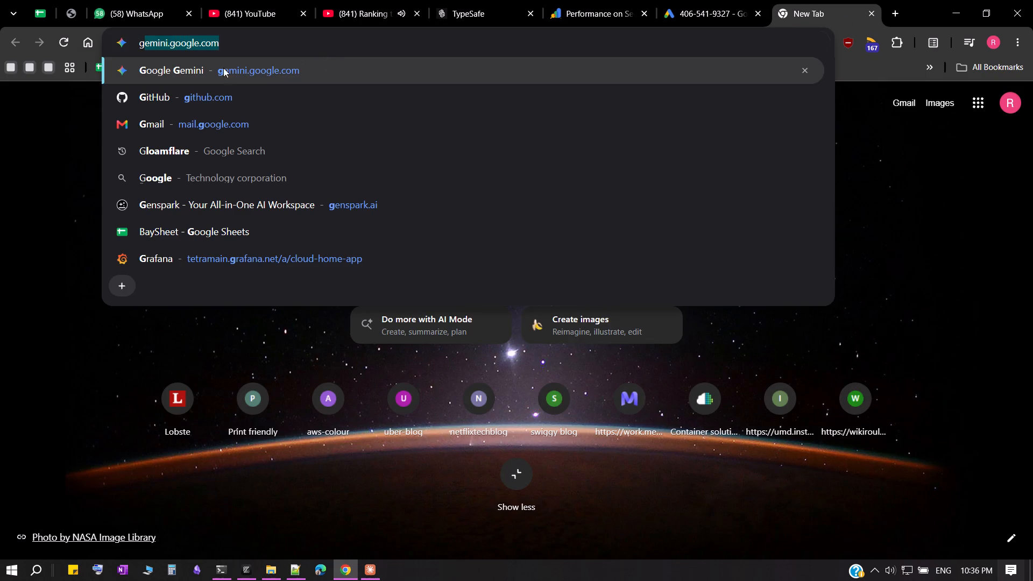
left_click(201, 94)
left_click(681, 0)
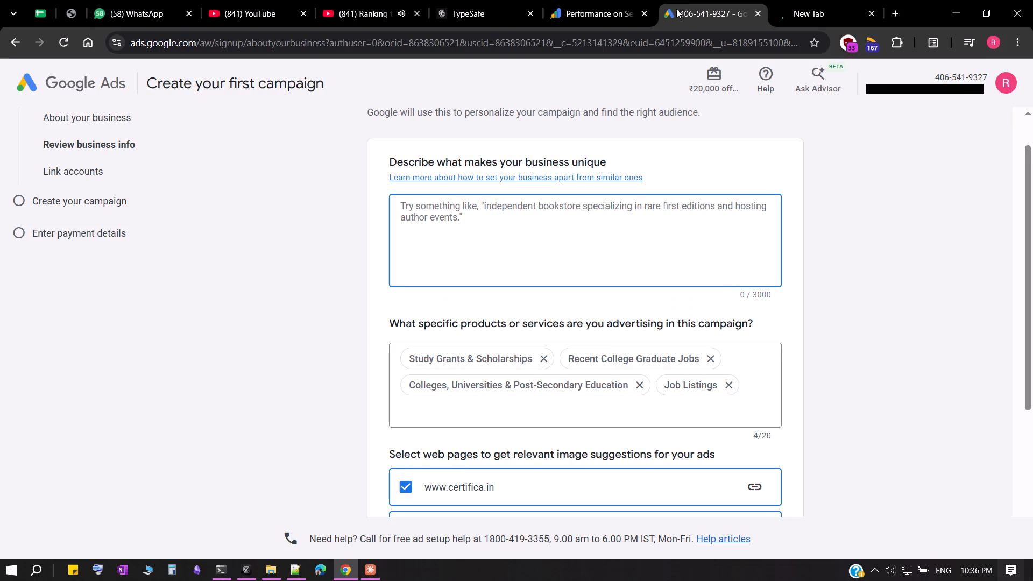
left_click(894, 12)
key("c")
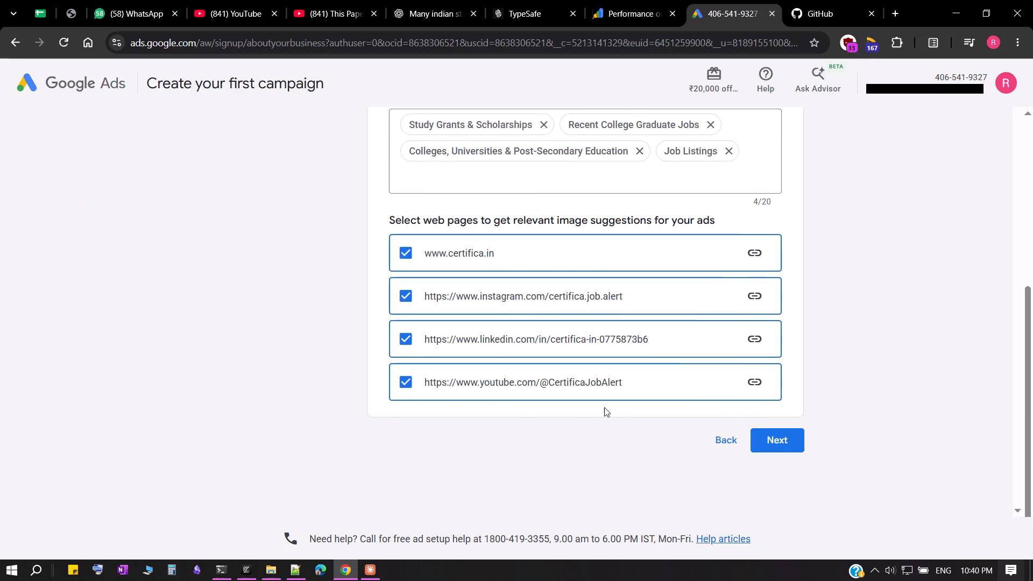
Continue from the business info, keeping all four suggested web pages selected, and review the account linking options.
left_click(761, 432)
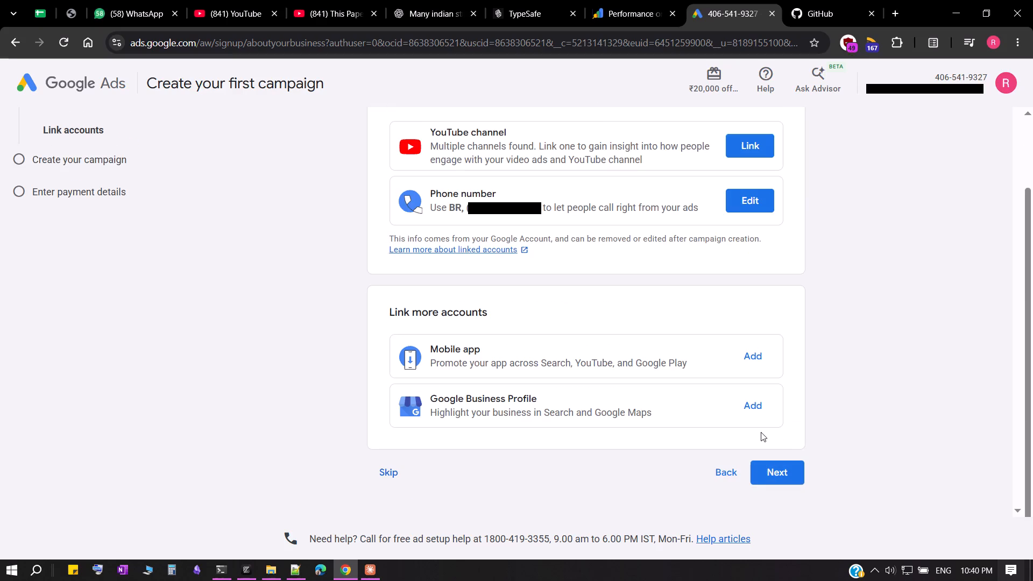
scroll(559, 356, "up", 1)
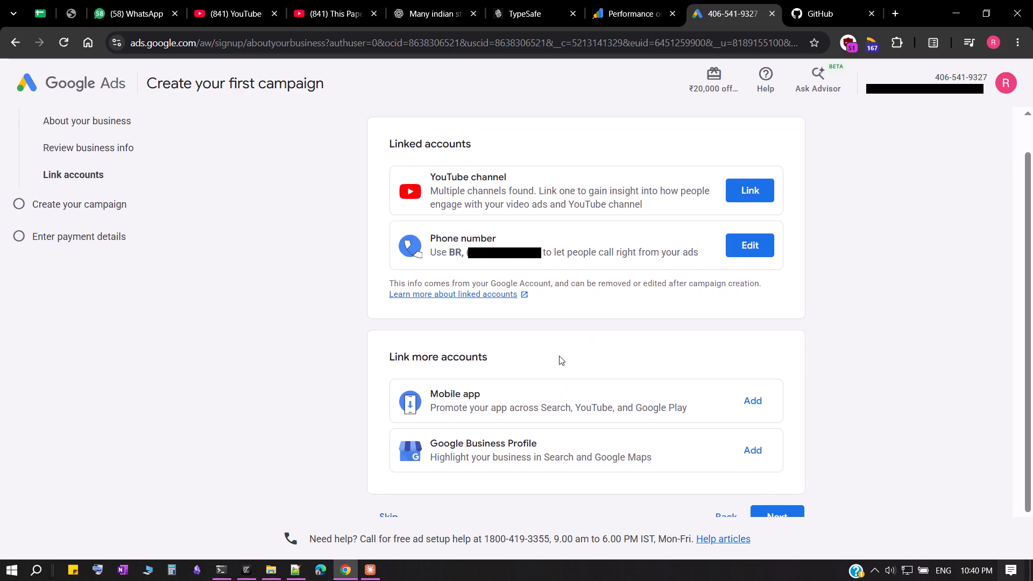
scroll(559, 356, "down", 3)
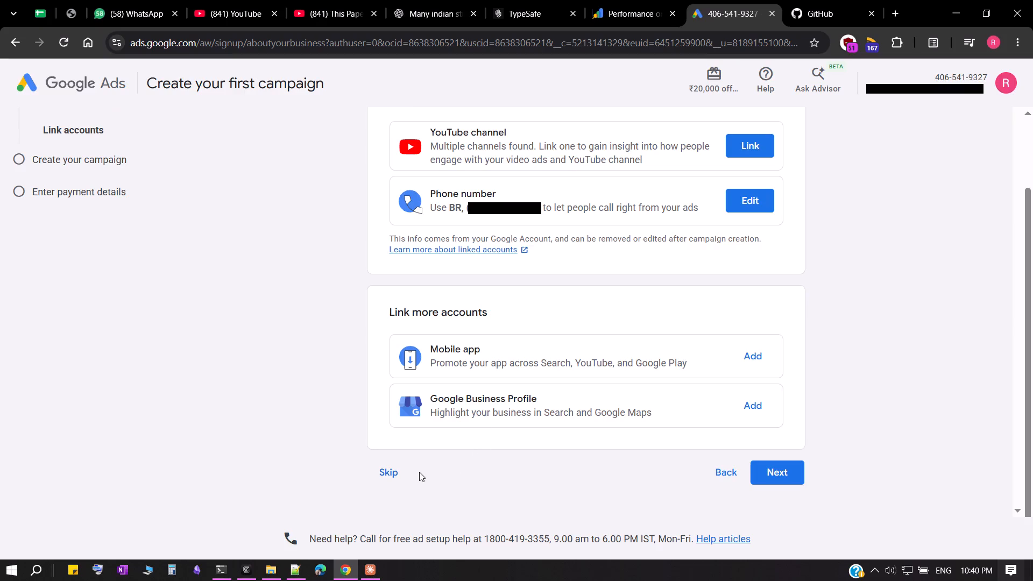
View the Google Ads sign-up credit offers and close them without changing the selected offer.
left_click(712, 73)
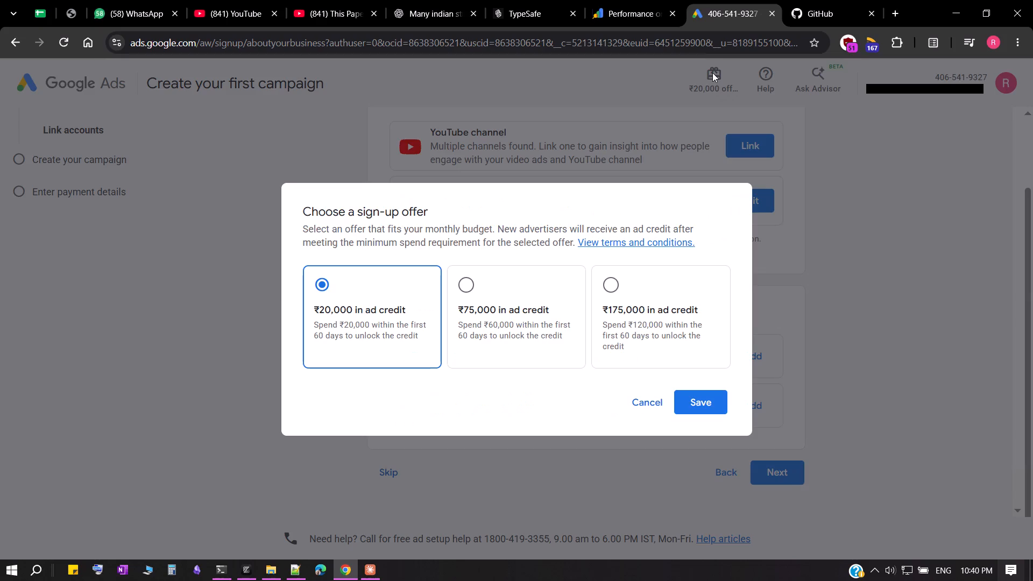
left_click(591, 86)
left_click(649, 410)
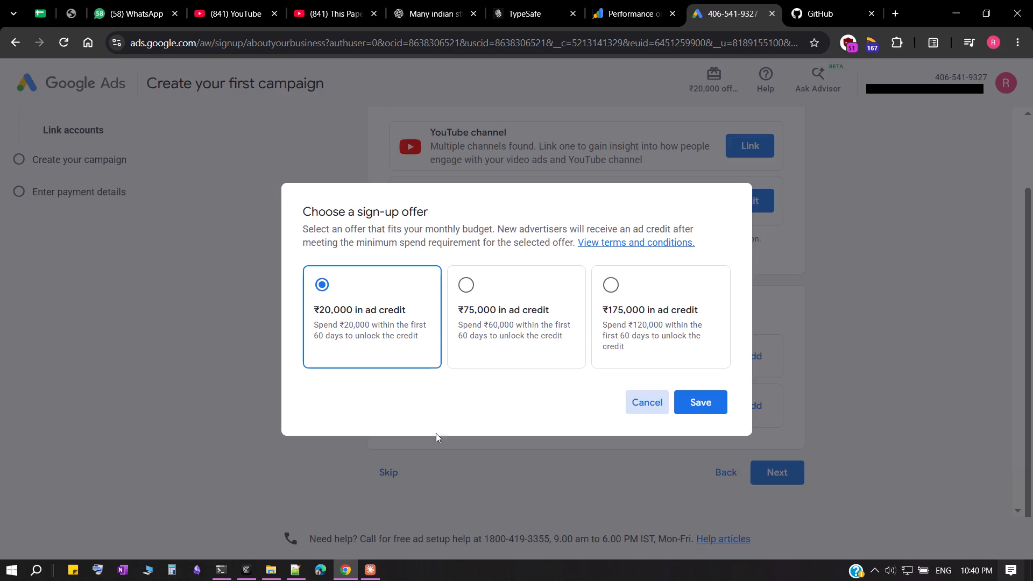
Go back from the account linking page to the business info review page of the campaign setup.
scroll(468, 380, "up", 2)
scroll(521, 353, "down", 1)
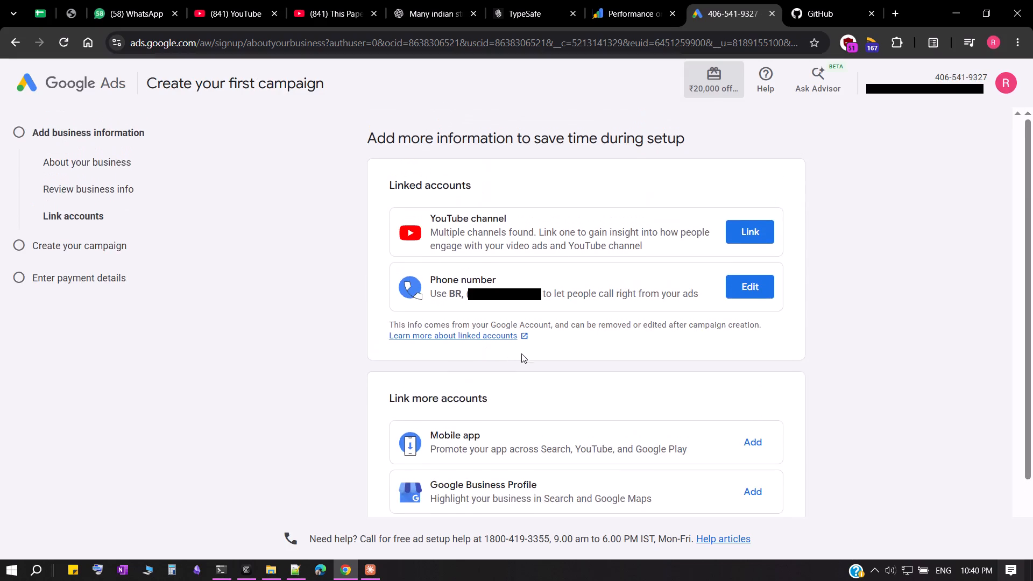
scroll(521, 353, "down", 2)
left_click(724, 478)
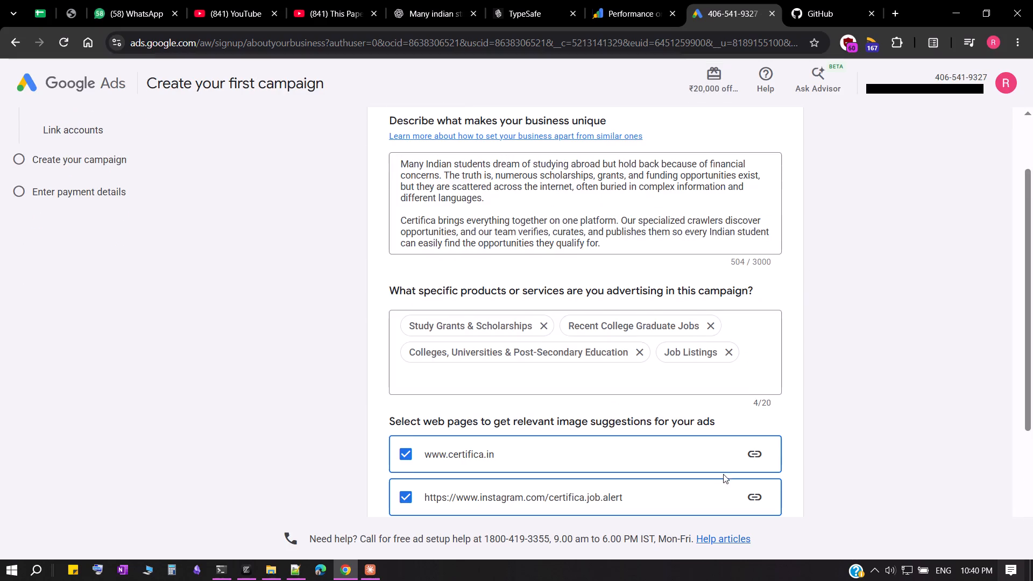
scroll(704, 443, "down", 3)
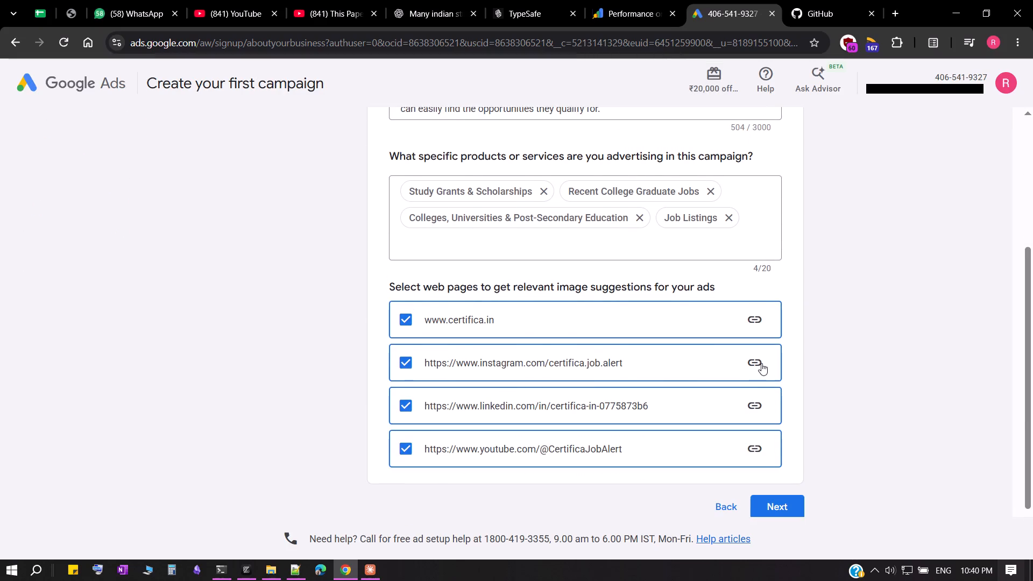
left_click(751, 402)
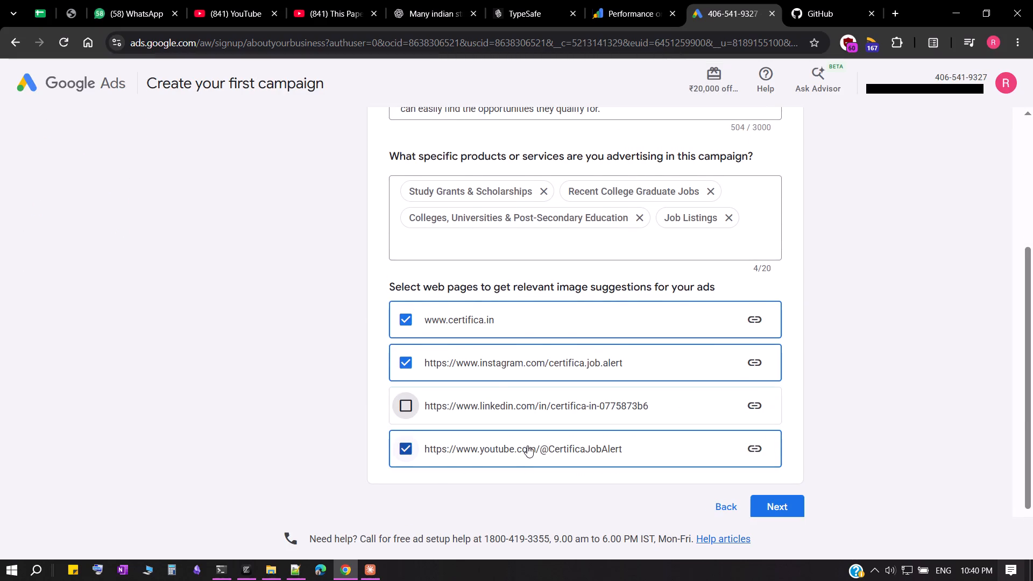
left_click(525, 448)
left_click(522, 364)
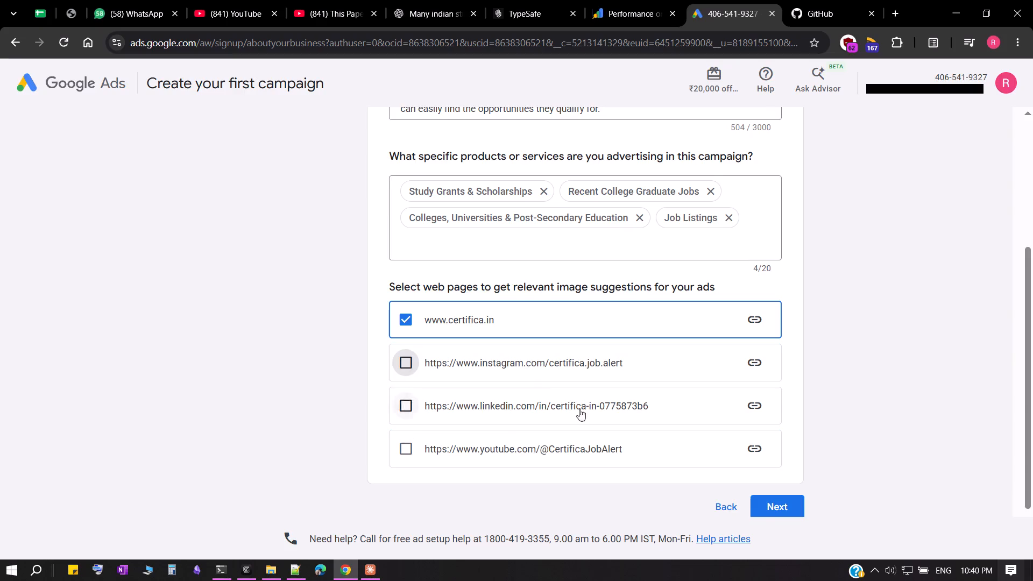
left_click(771, 502)
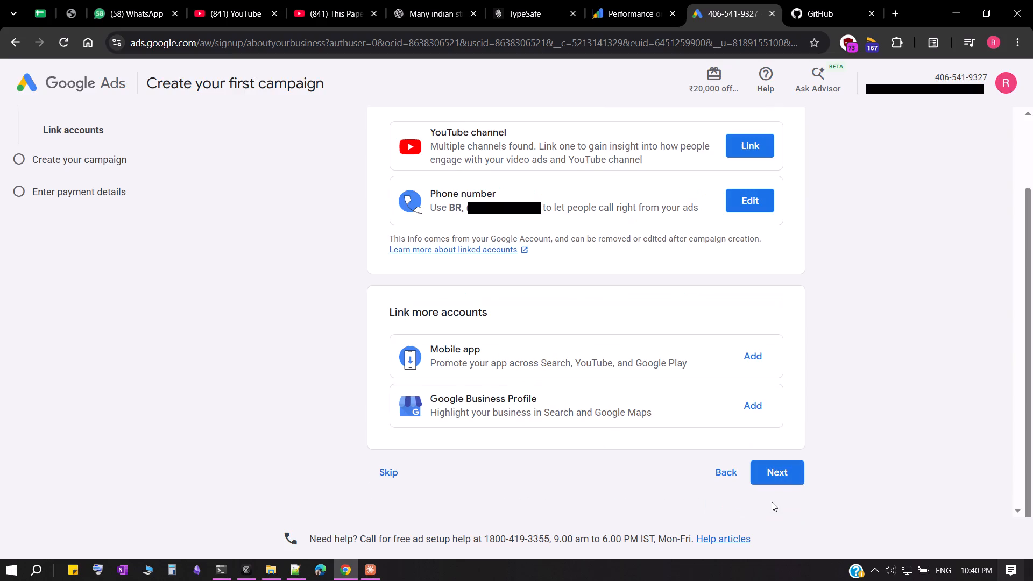
Open the linked phone number for editing to inspect it, and close it without changes.
scroll(763, 496, "up", 2)
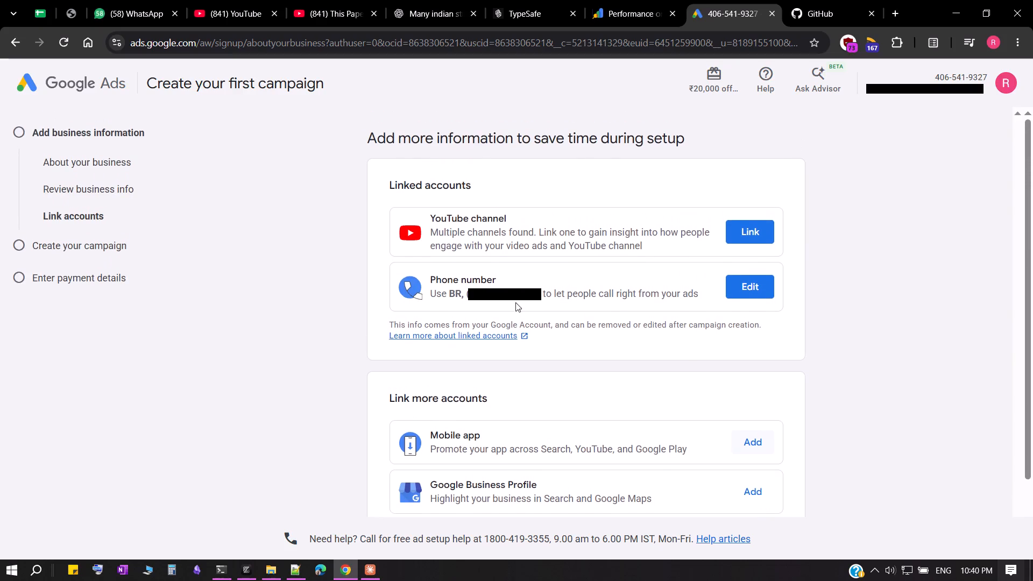
left_click(727, 287)
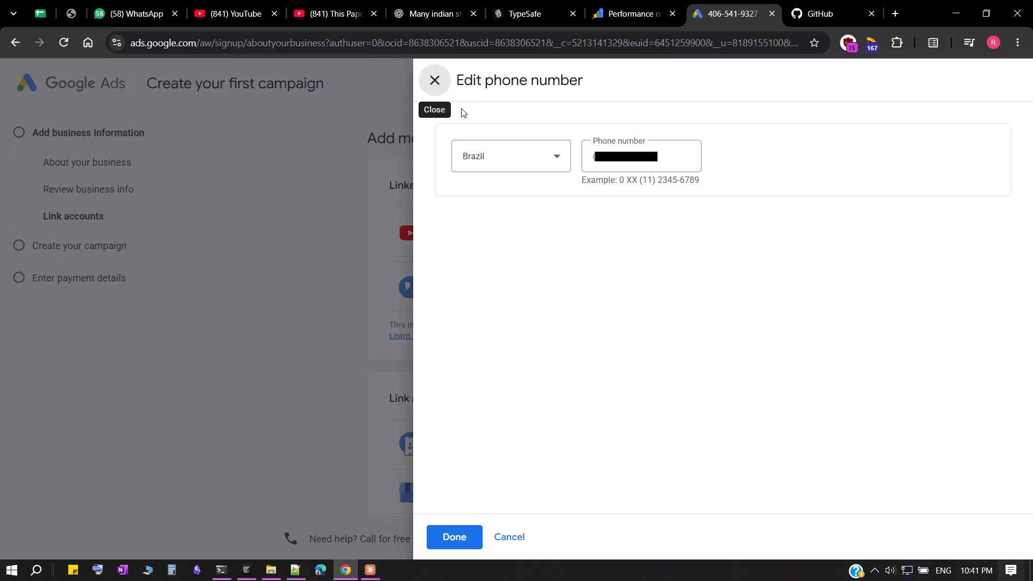
left_click_drag(664, 163, 601, 161)
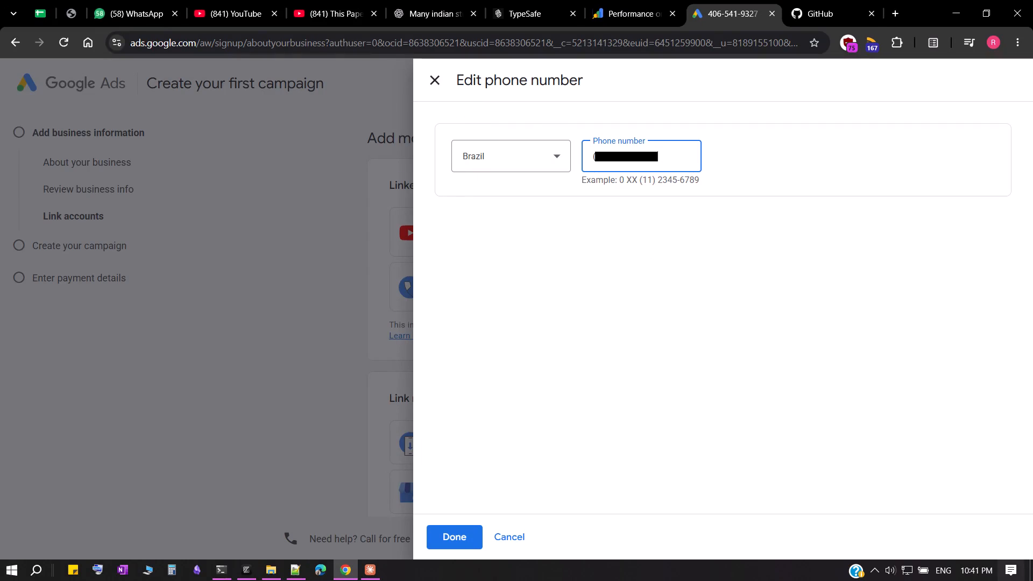
left_click_drag(601, 161, 578, 161)
left_click(393, 118)
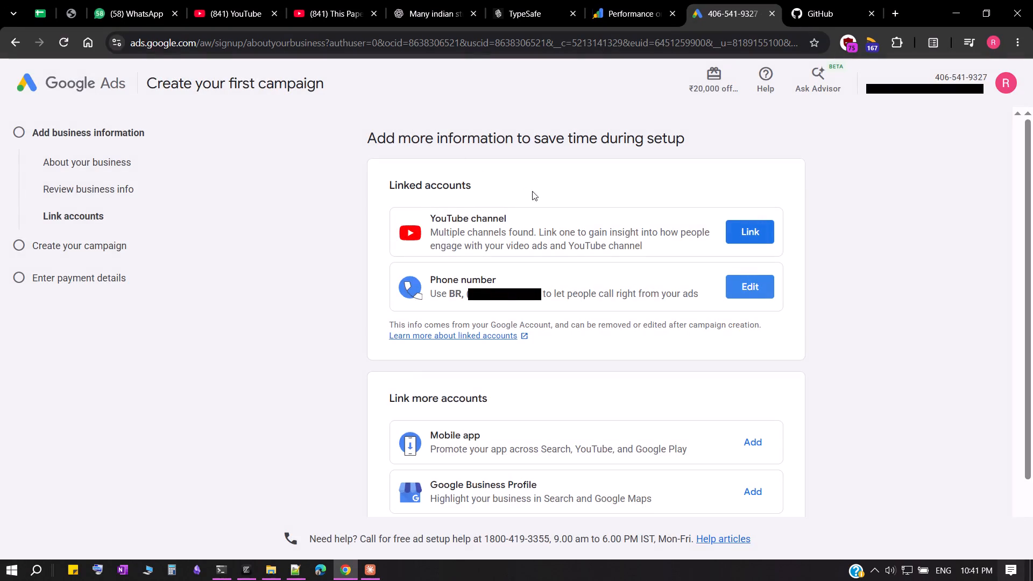
left_click(747, 292)
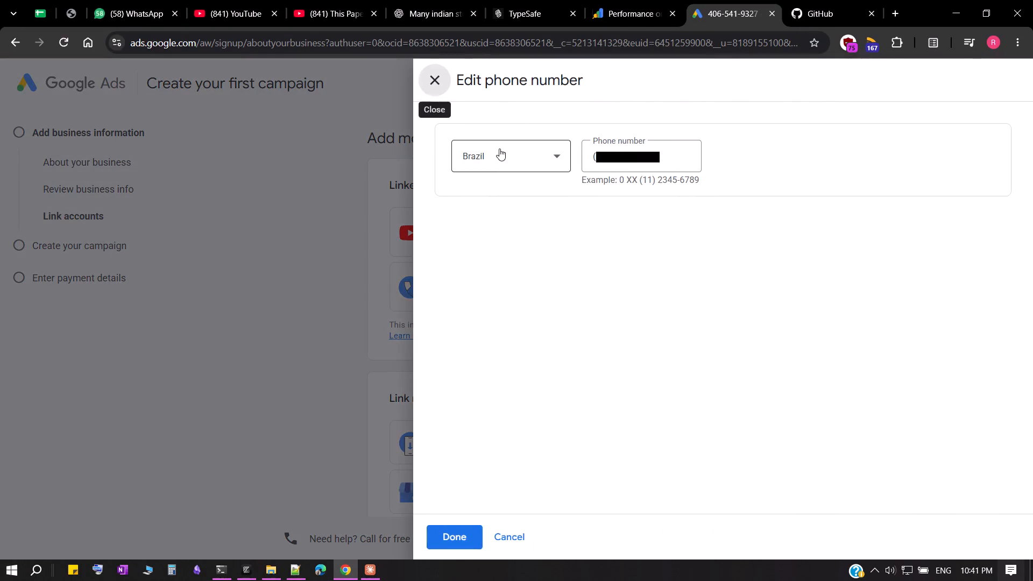
left_click(427, 83)
Skip linking the YouTube channel, phone number and additional accounts.
scroll(414, 213, "down", 4)
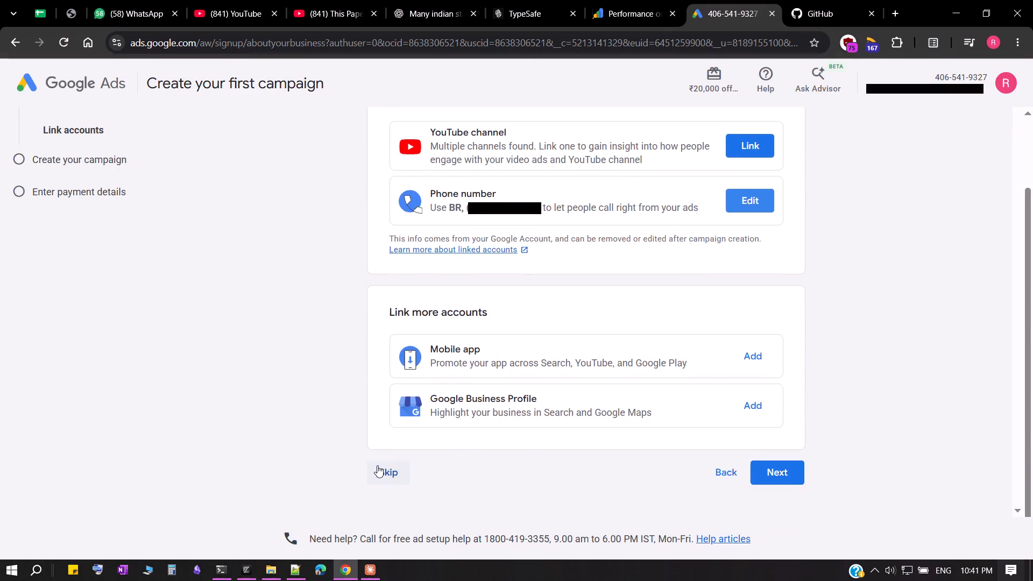
left_click(377, 465)
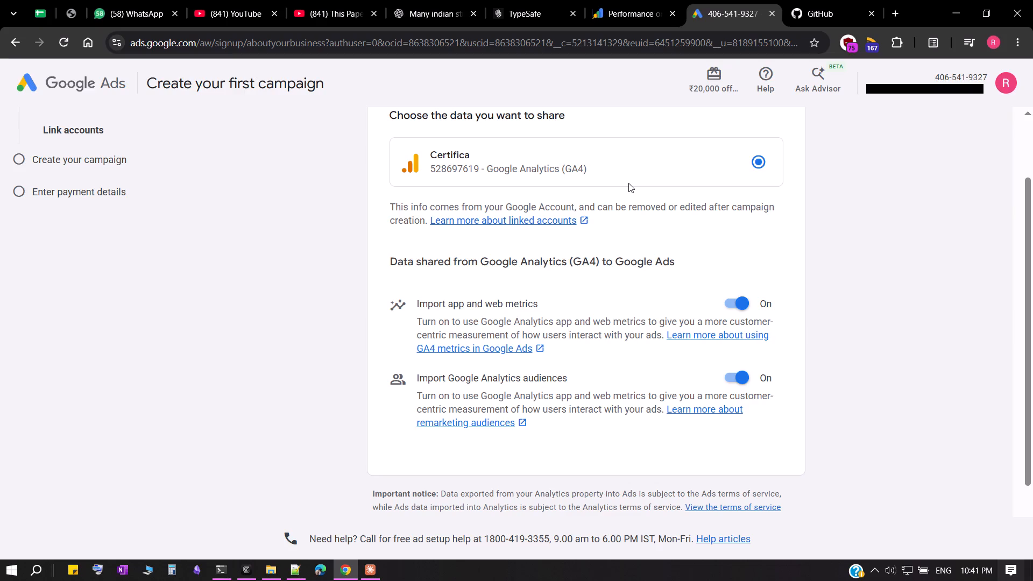
Link the Certifica Google Analytics (GA4) property with web metrics and audience import both on.
scroll(628, 183, "down", 5)
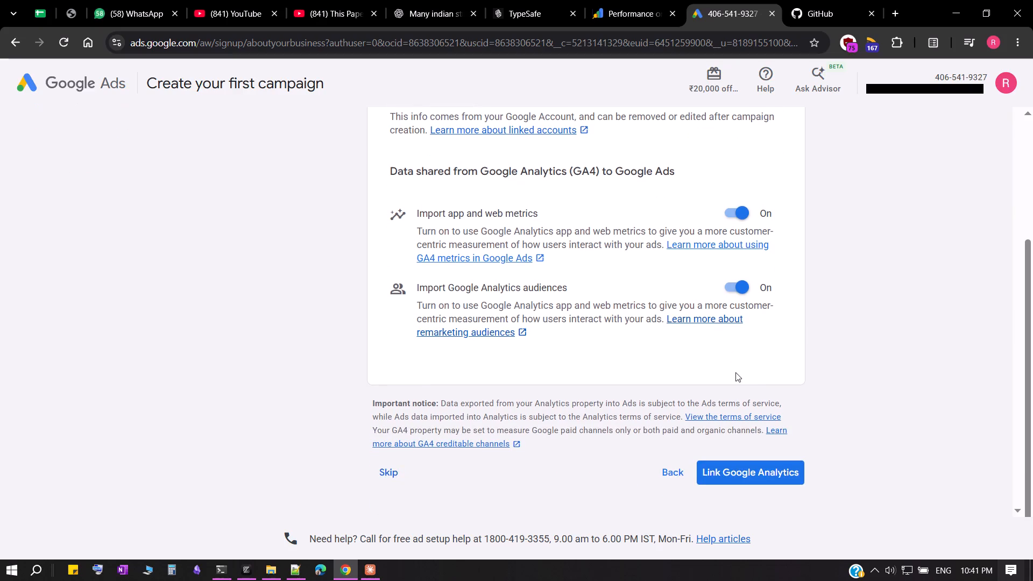
left_click(711, 474)
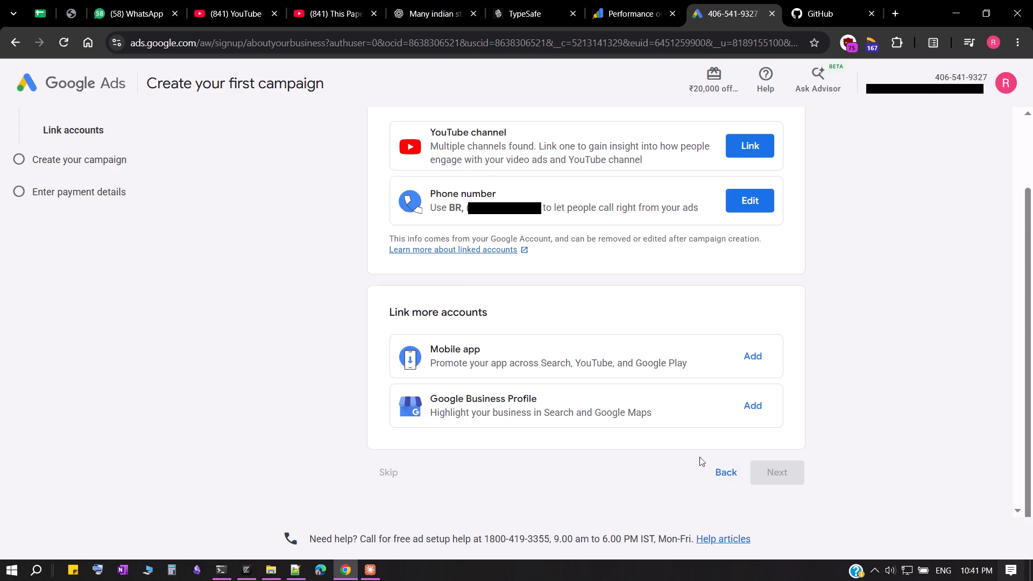
scroll(670, 443, "up", 3)
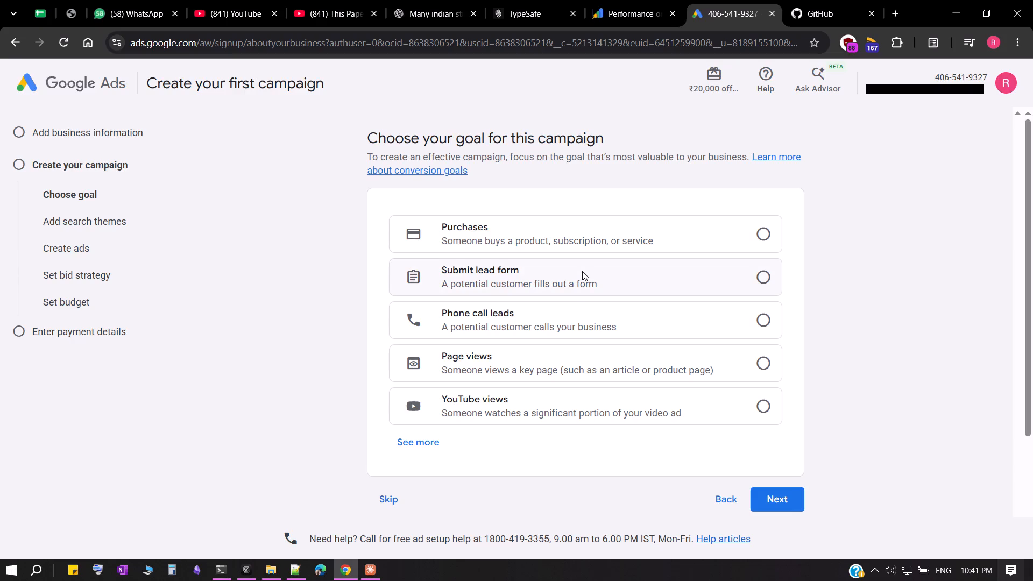
Choose Page views as the campaign goal and clear the suggested page path from its conversion URL.
left_click(570, 378)
scroll(574, 374, "down", 3)
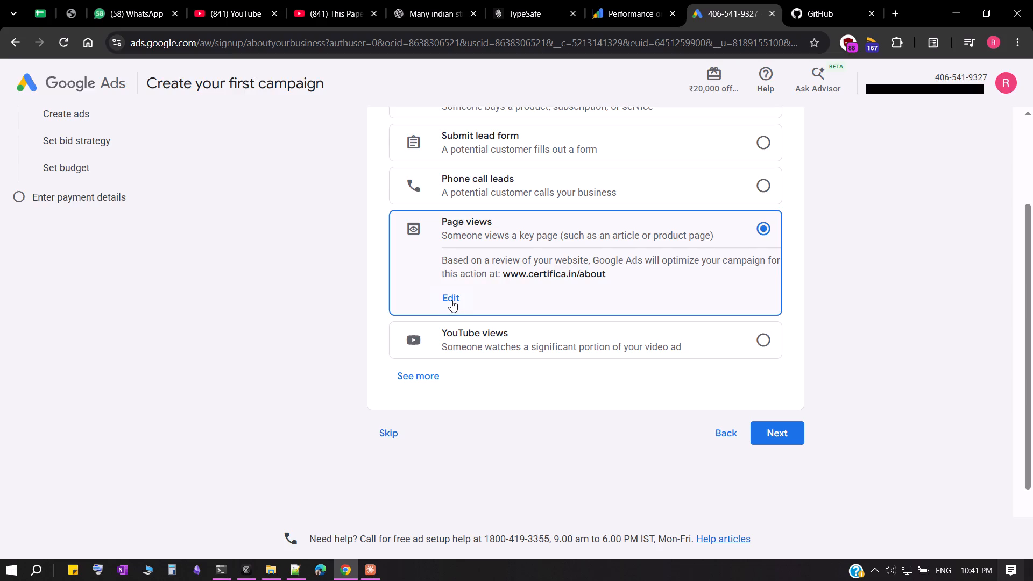
left_click(451, 300)
left_click_drag(599, 422, 592, 423)
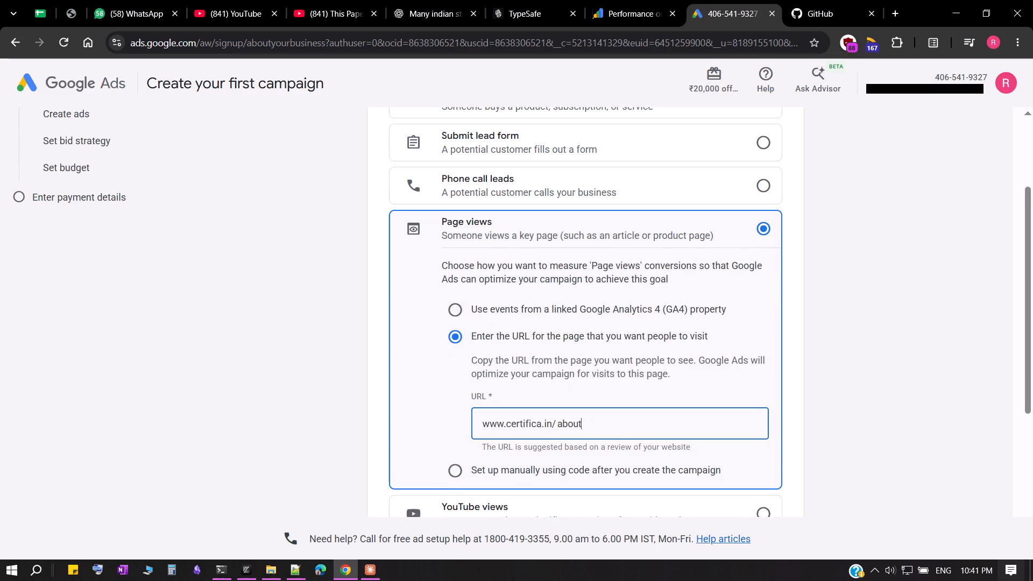
left_click_drag(592, 423, 558, 423)
left_click_drag(558, 423, 554, 423)
key("BackSpace")
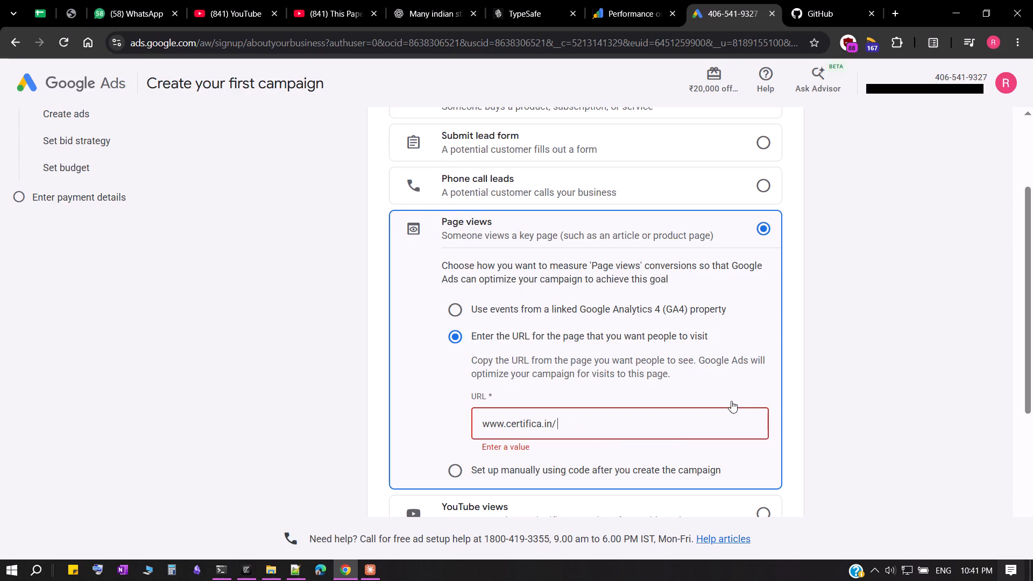
scroll(752, 390, "down", 2)
key("BackSpace")
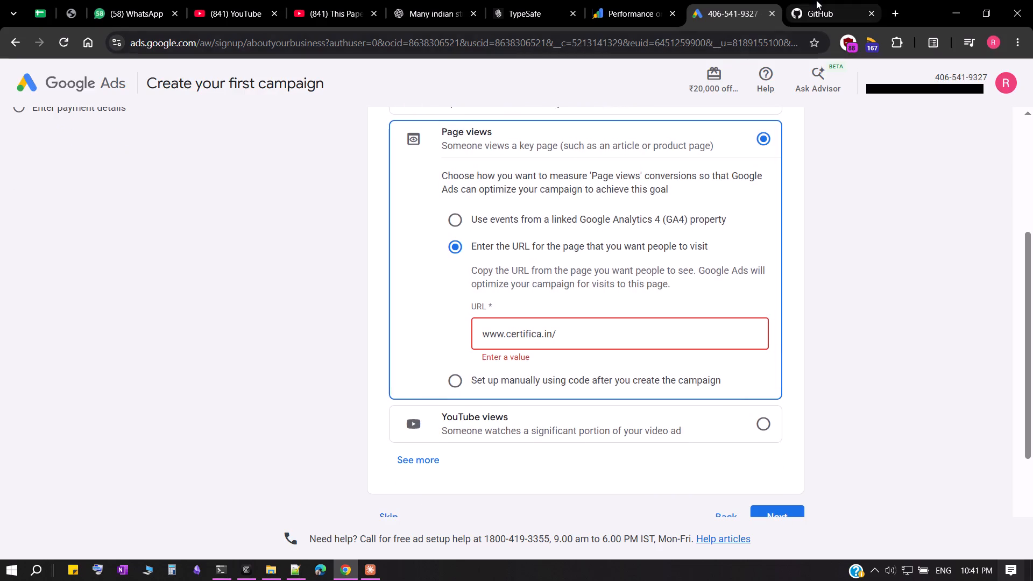
Open certifica.in in a new browser tab, go to its Scholarship page and copy the page address.
left_click(816, 0)
left_click(896, 12)
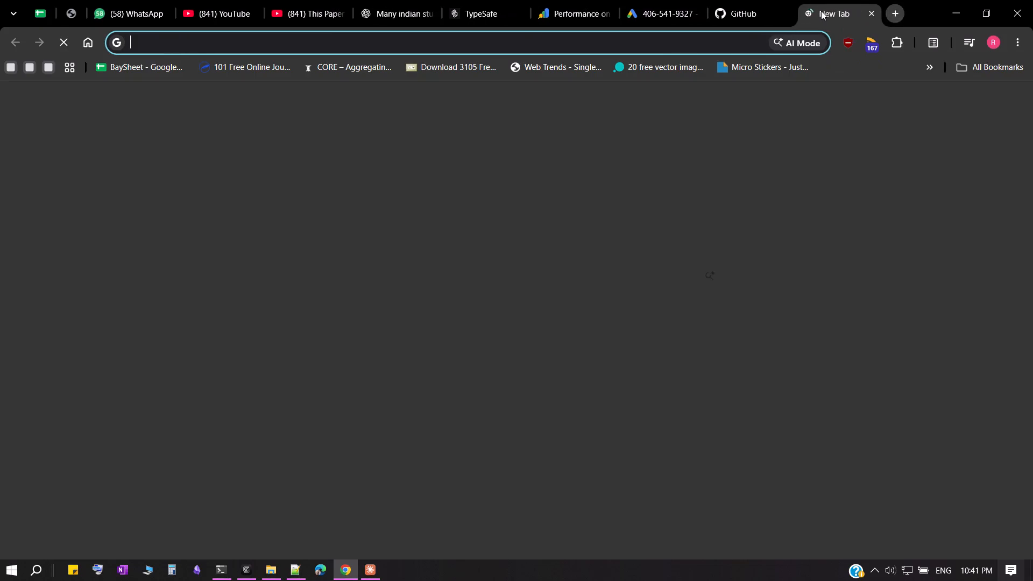
type("ce")
key("r")
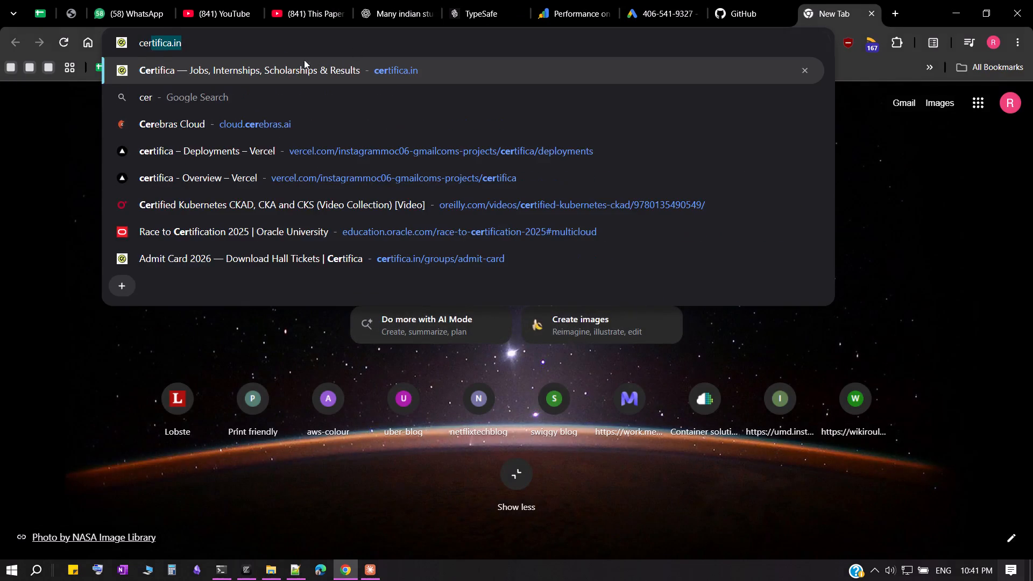
left_click(287, 64)
scroll(486, 193, "down", 1)
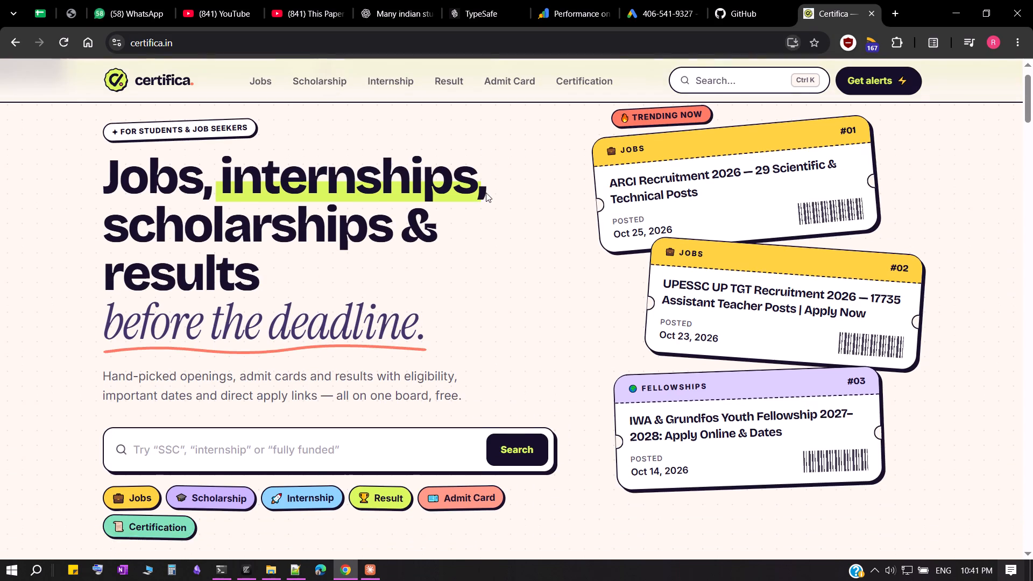
scroll(486, 193, "down", 3)
left_click(314, 84)
scroll(315, 84, "down", 2)
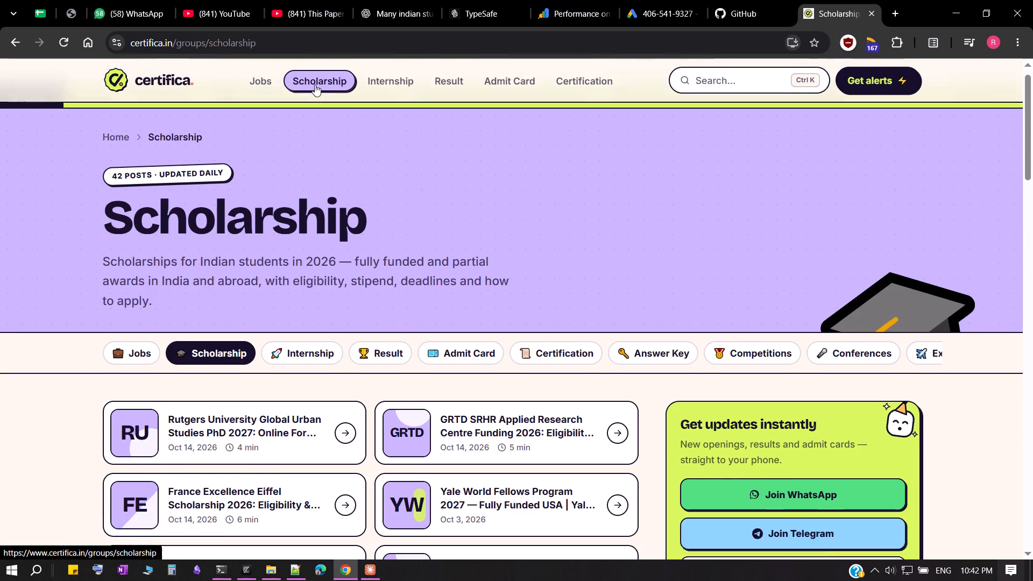
scroll(315, 84, "down", 5)
left_click(280, 30)
left_click(283, 41)
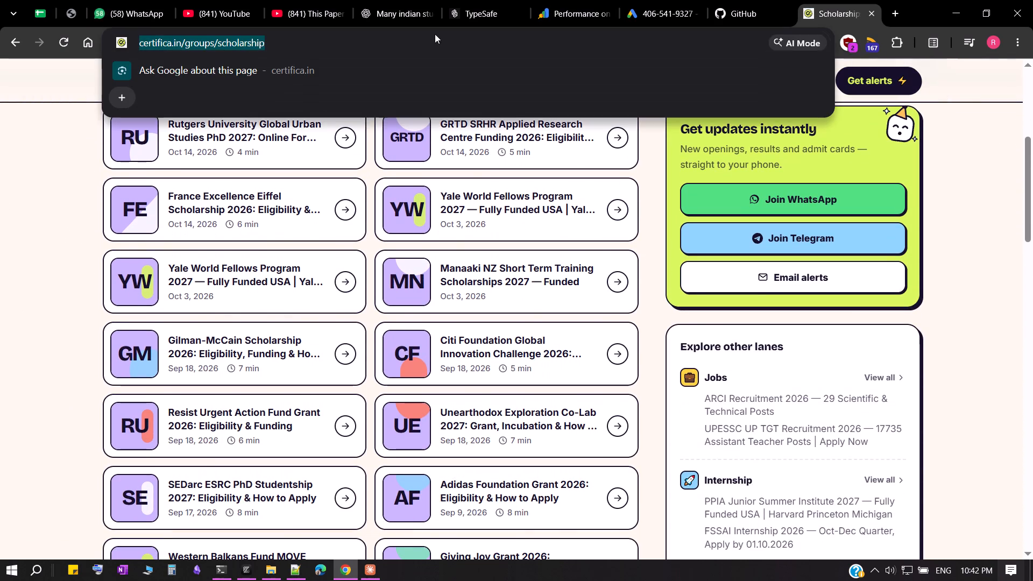
key("ctrl+c")
left_click(761, 0)
left_click(690, 0)
key("ctrl+a")
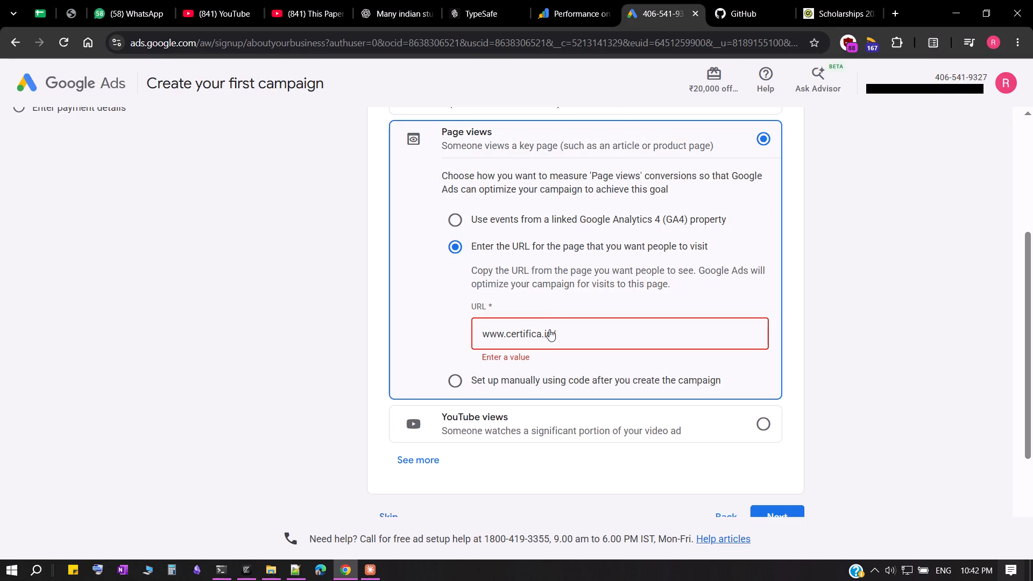
key("ctrl+v")
left_click_drag(659, 335, 556, 336)
key("BackSpace")
key("BackSpace")
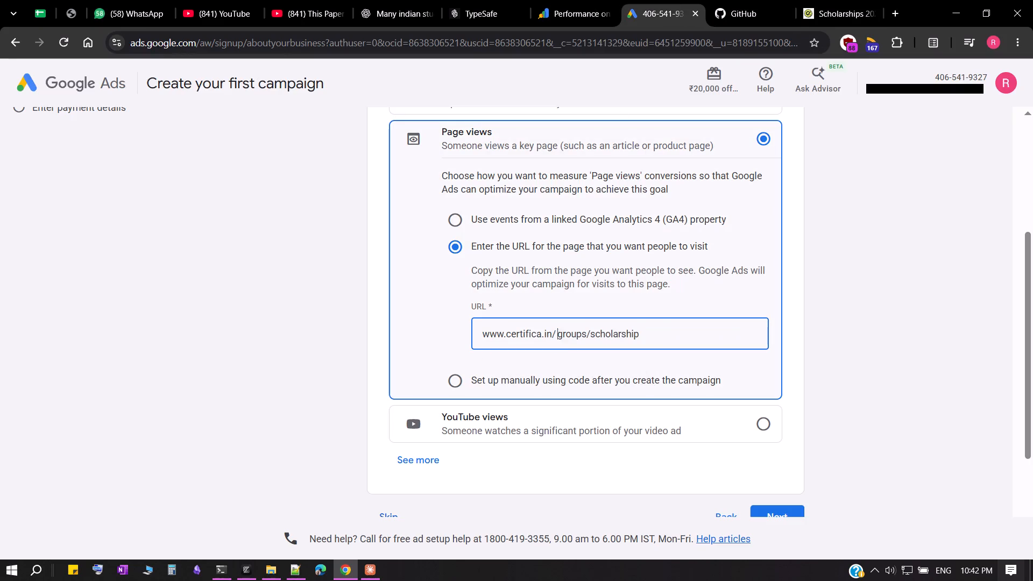
scroll(694, 393, "down", 2)
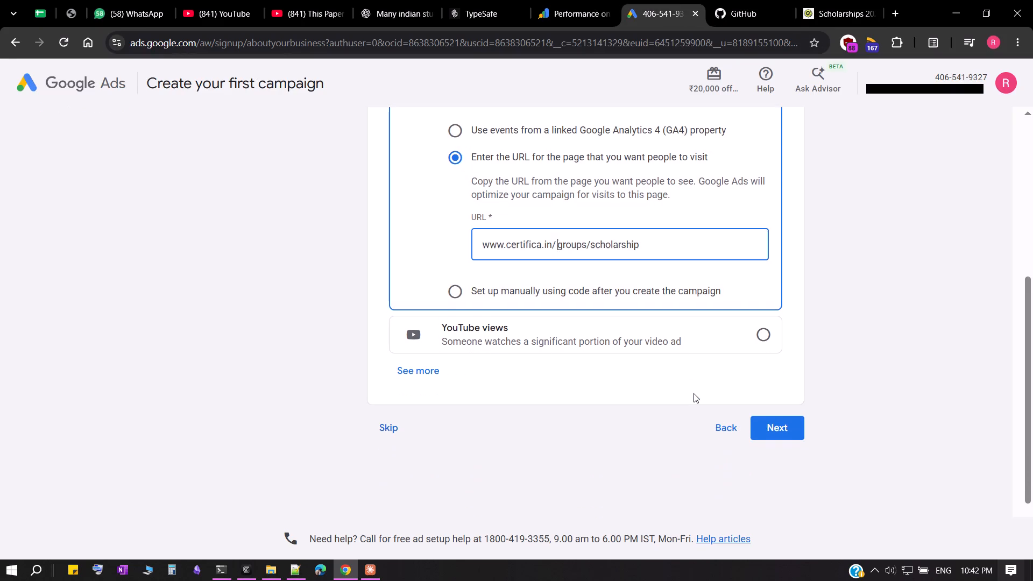
scroll(694, 391, "up", 1)
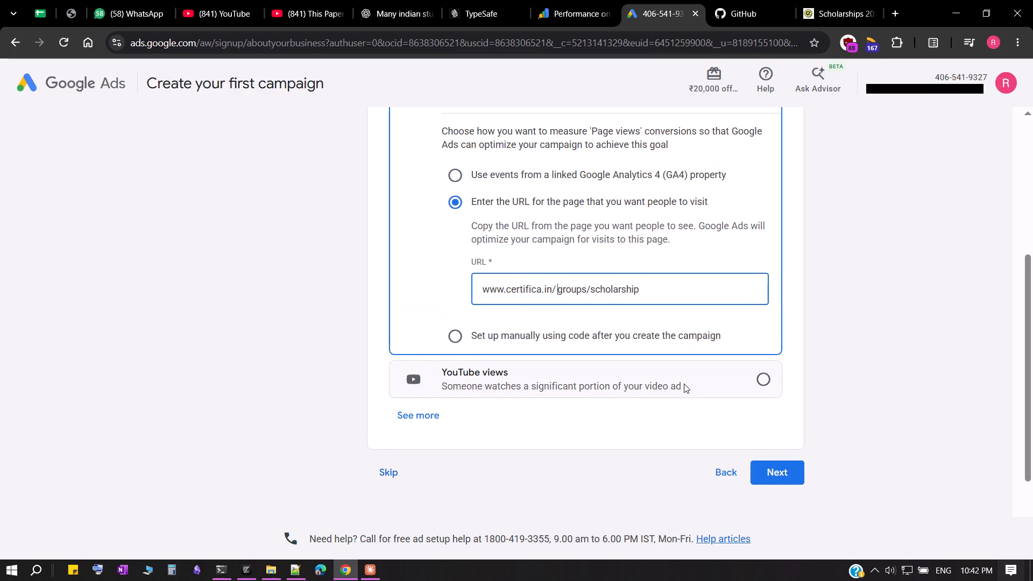
scroll(683, 384, "down", 2)
left_click(767, 387)
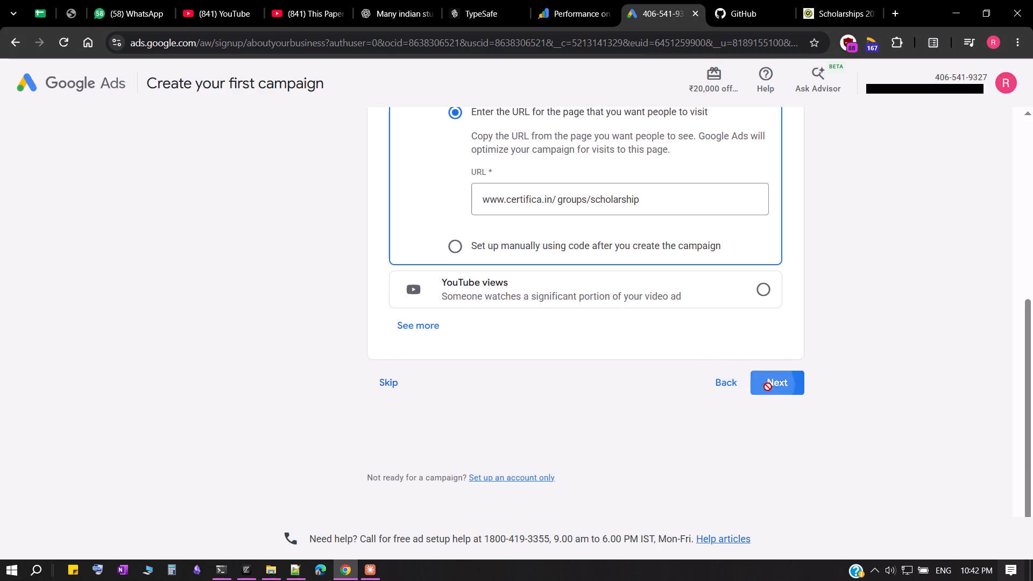
scroll(768, 389, "up", 3)
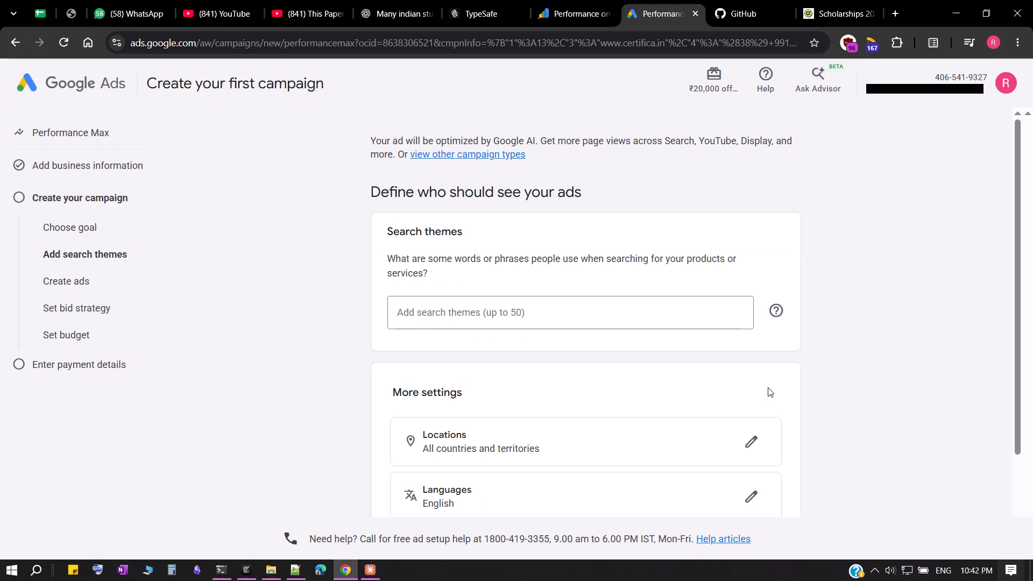
scroll(562, 350, "down", 2)
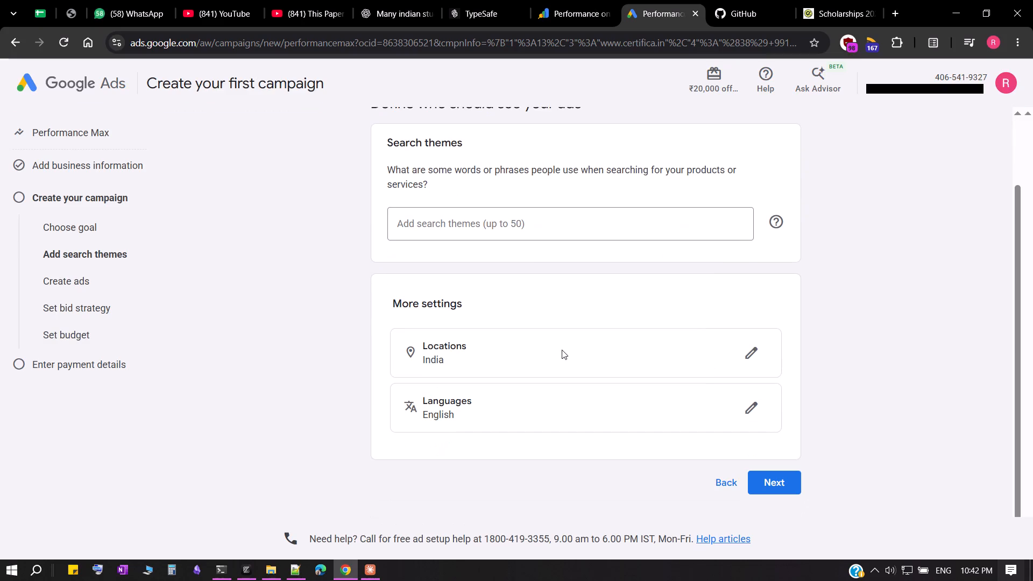
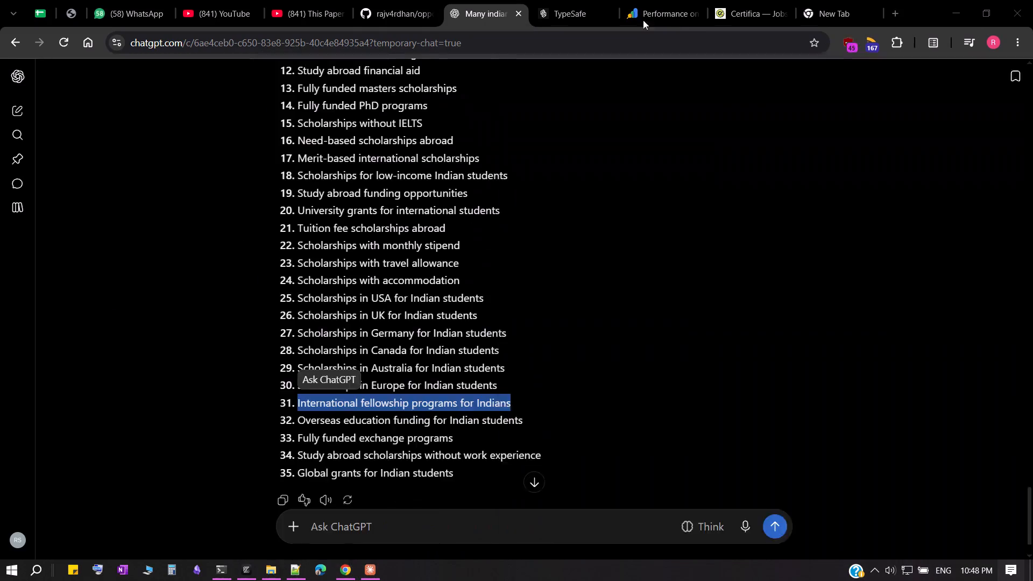
left_click_drag(643, 20, 647, 6)
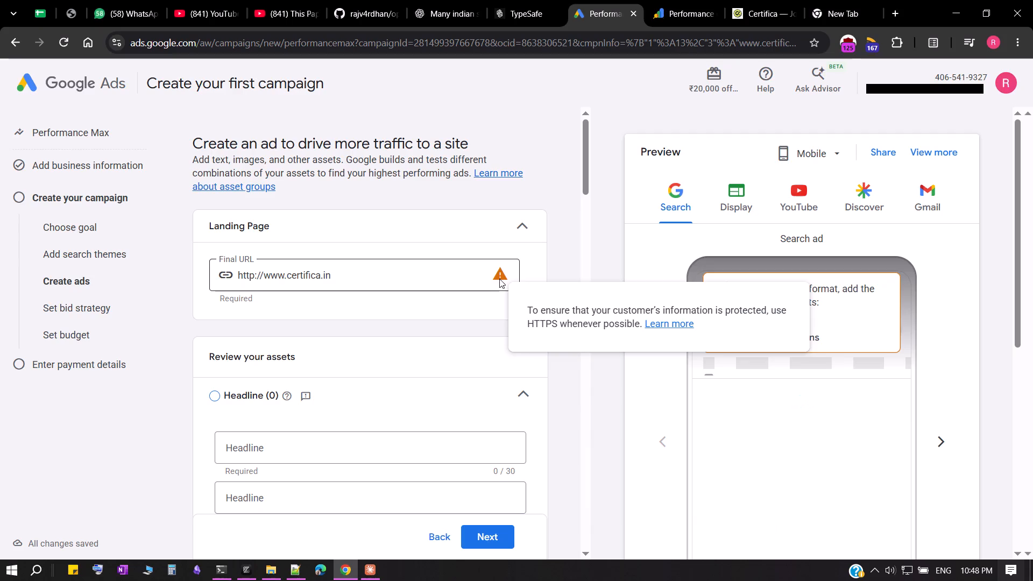
left_click(252, 275)
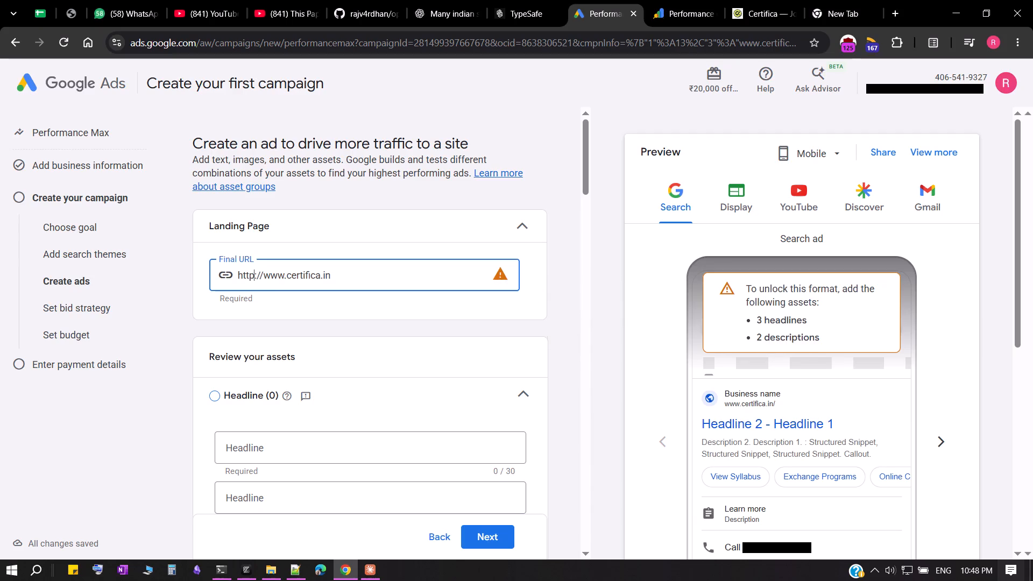
key("a")
left_click(256, 278)
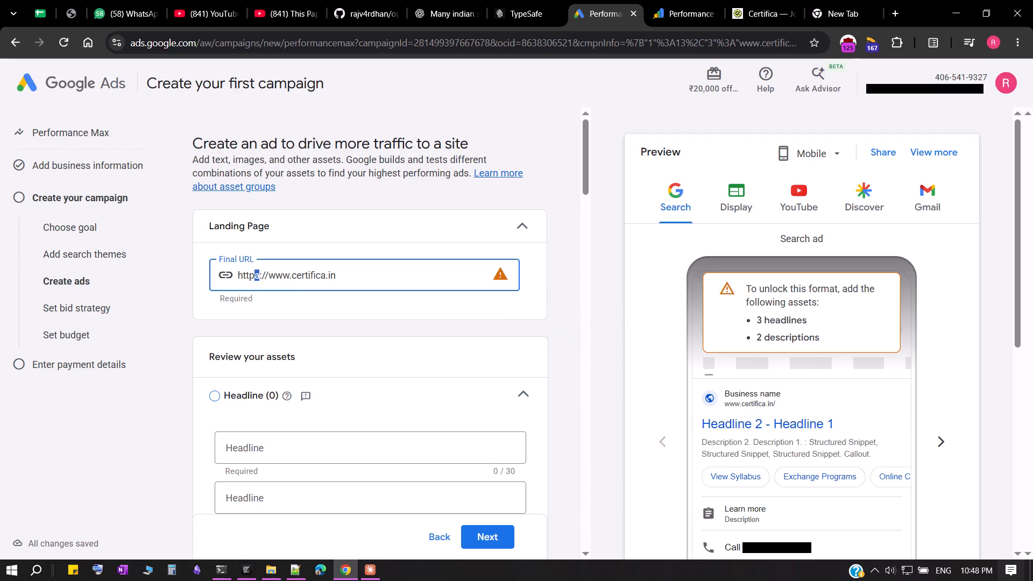
key("s")
left_click(294, 297)
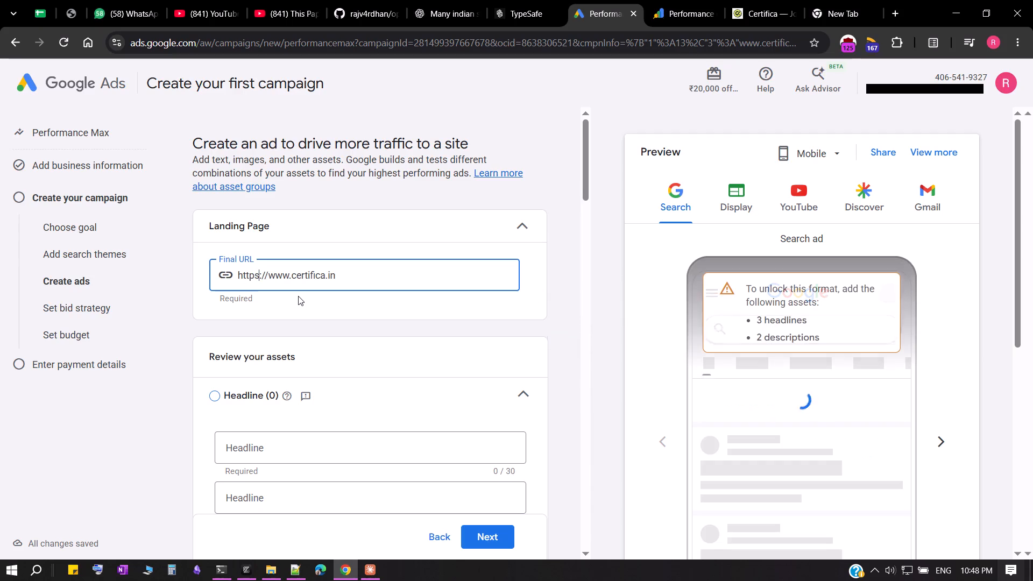
Look through the ad's asset sections and examine the range of suggested images.
scroll(298, 295, "down", 5)
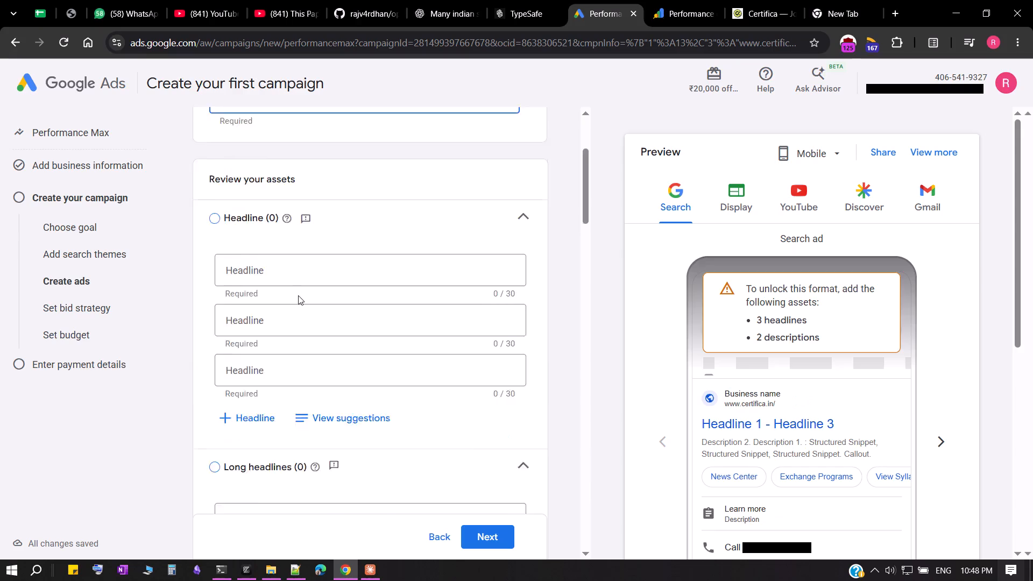
scroll(298, 295, "down", 14)
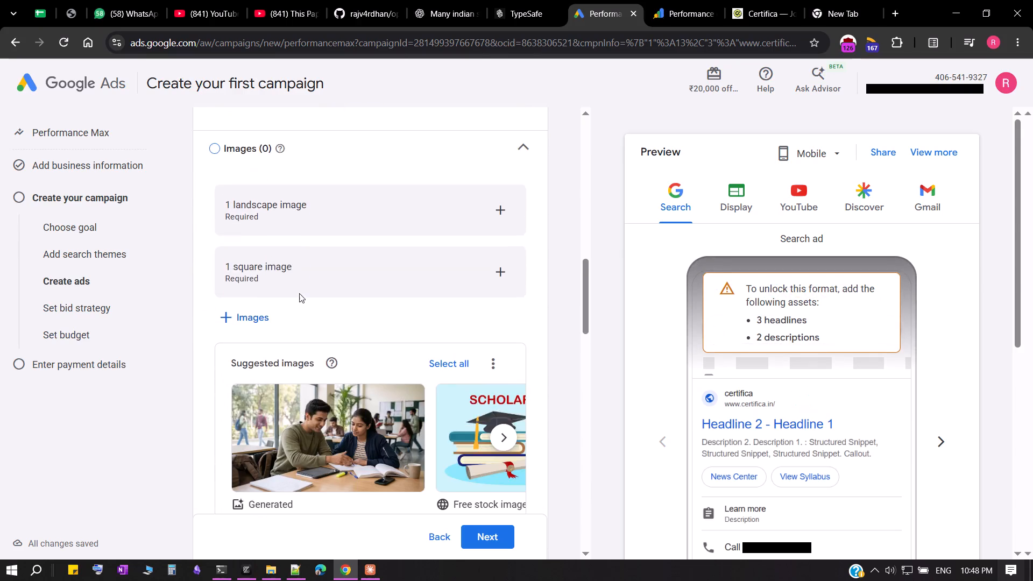
scroll(299, 293, "down", 5)
scroll(315, 292, "up", 1)
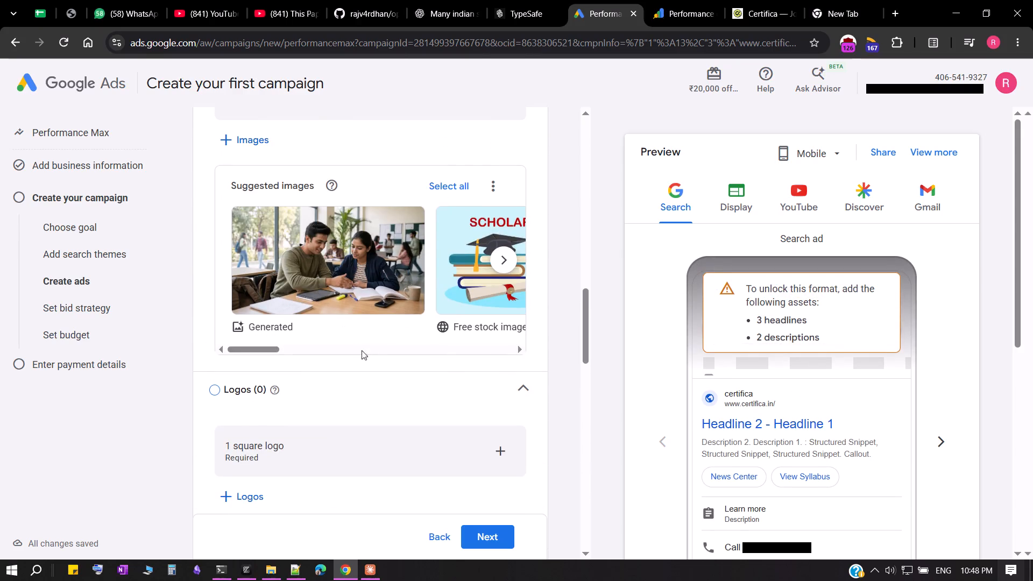
left_click_drag(248, 352, 293, 353)
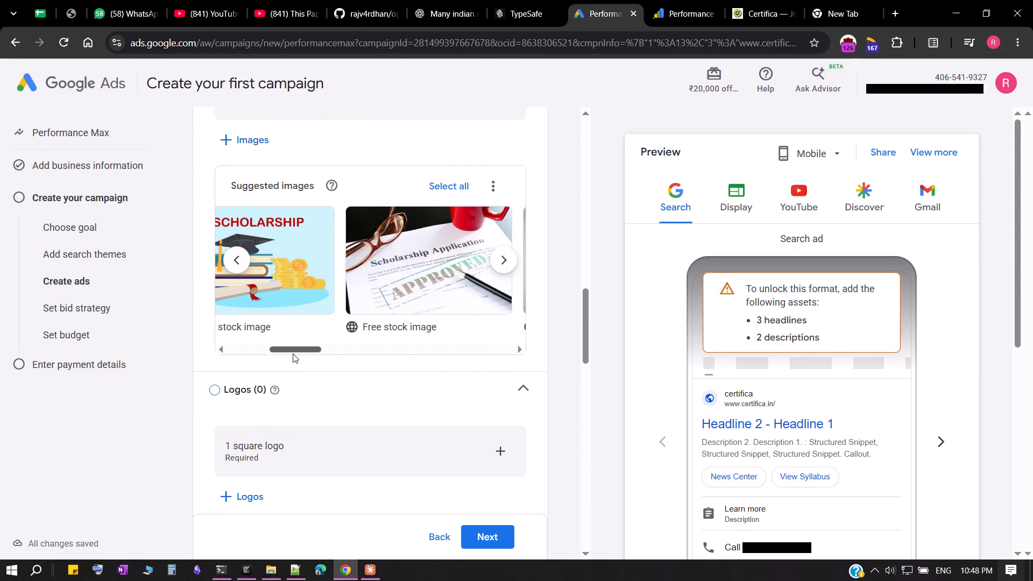
left_click_drag(293, 353, 427, 346)
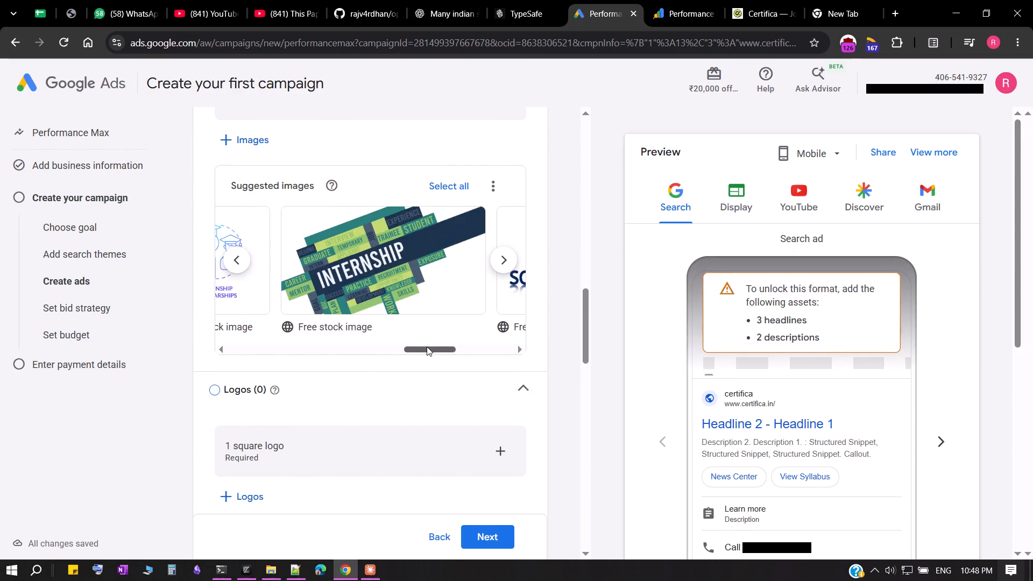
left_click_drag(427, 346, 498, 346)
Add the first suggested logo from the site URL and apply the AI label dialog without choosing a labelling option.
scroll(501, 379, "down", 6)
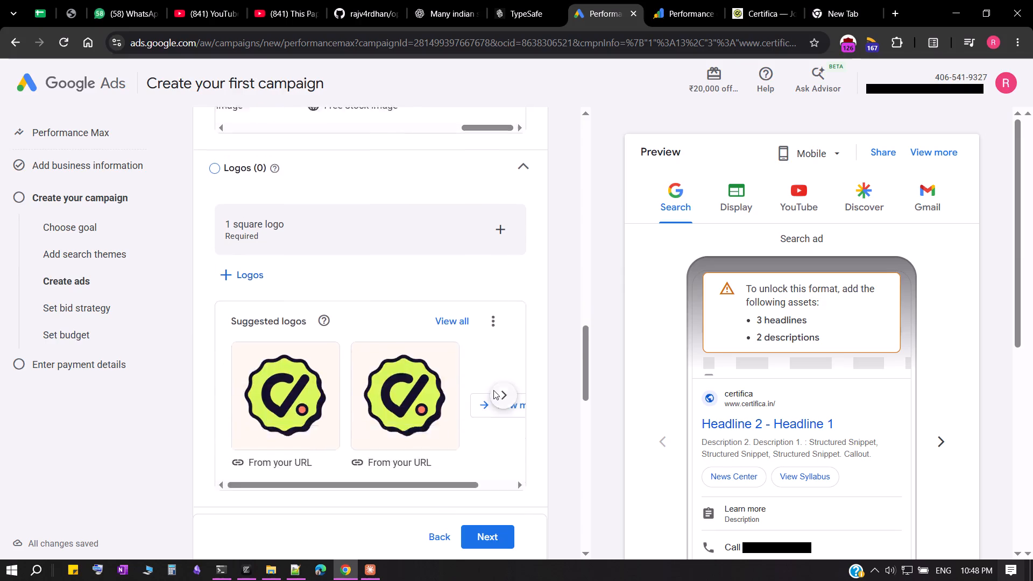
scroll(488, 390, "down", 1)
left_click(300, 324)
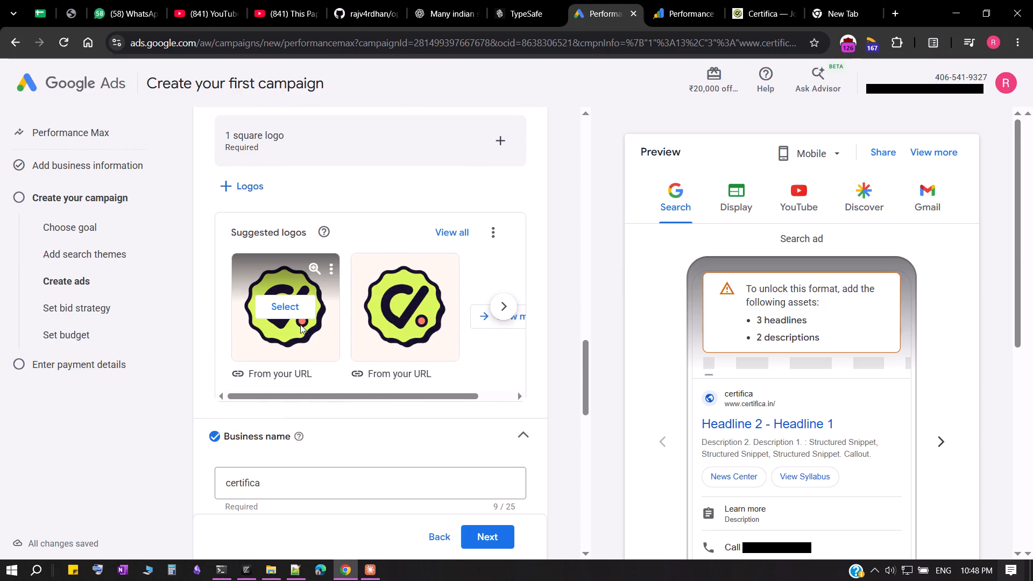
left_click(277, 304)
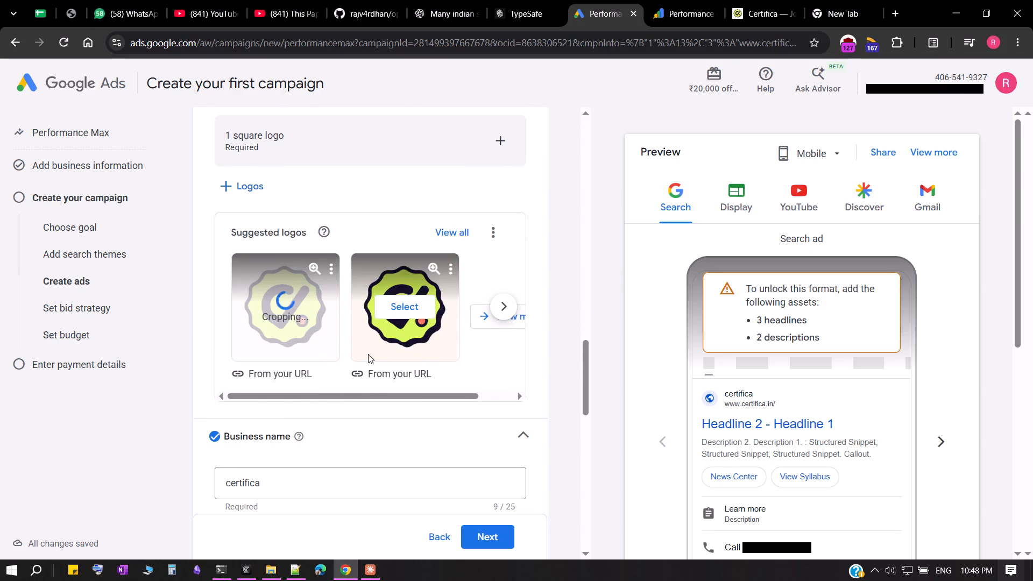
scroll(373, 355, "down", 3)
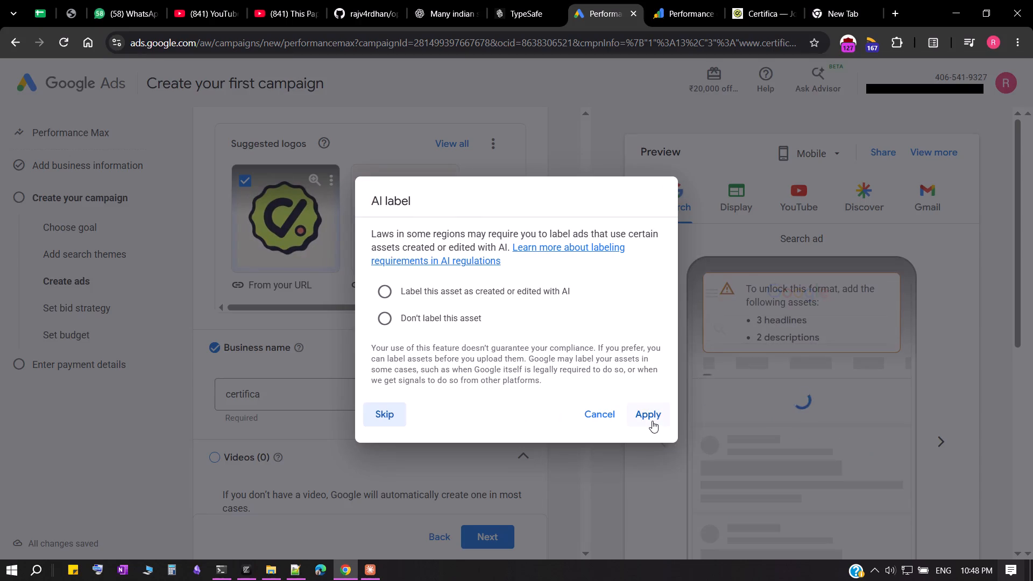
left_click(652, 420)
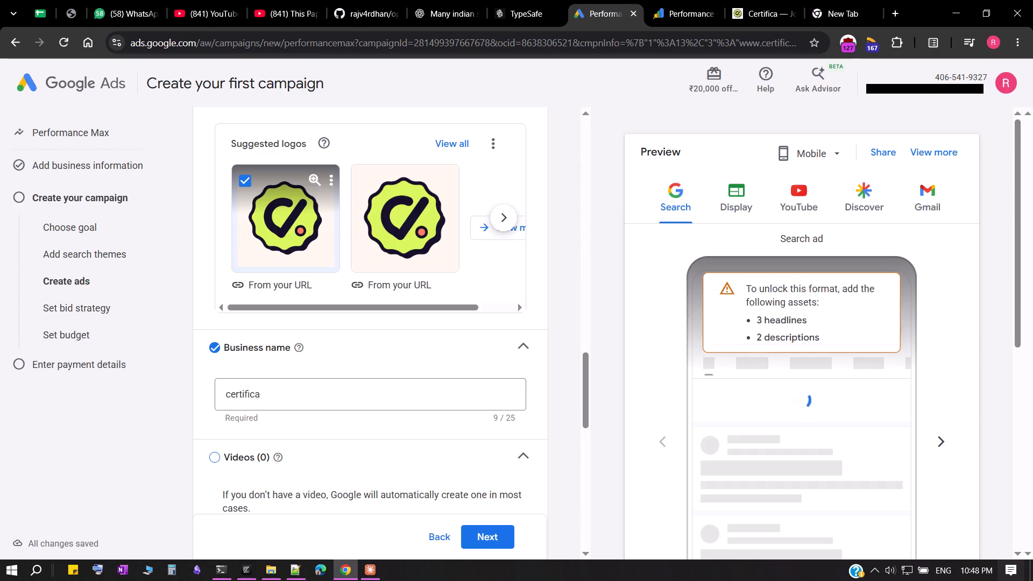
Capitalize the business name to read "Certifica".
left_click_drag(230, 397, 212, 396)
key("shift+c")
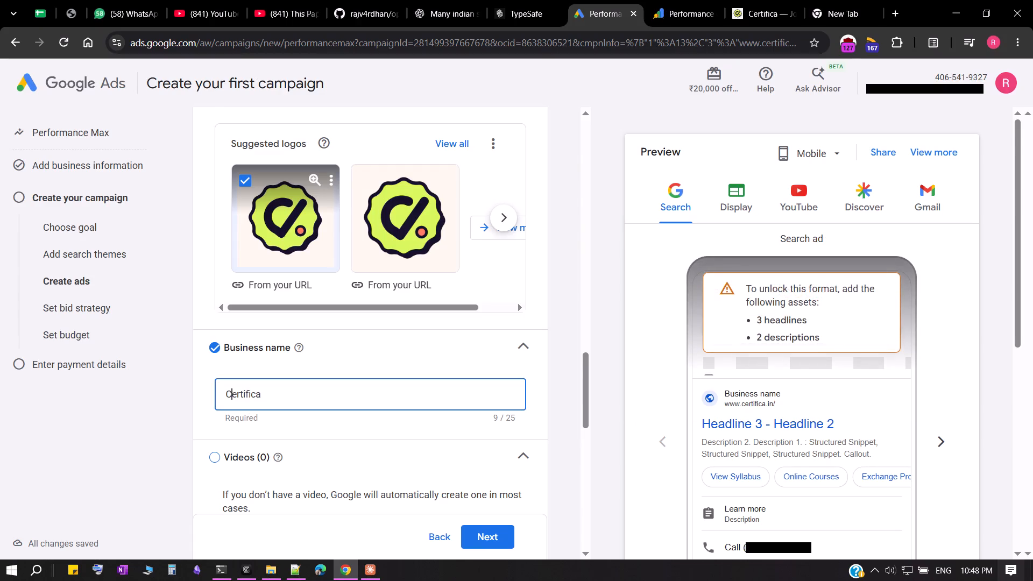
Review the videos section and the AI-suggested sitelinks for the ad.
scroll(358, 392, "down", 4)
scroll(358, 392, "up", 1)
scroll(358, 392, "down", 2)
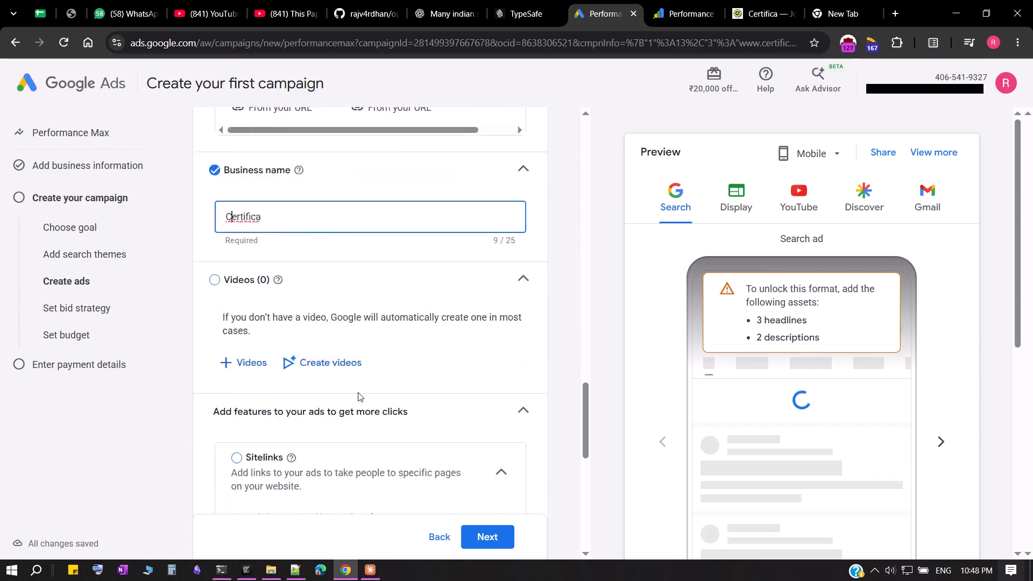
scroll(358, 392, "down", 7)
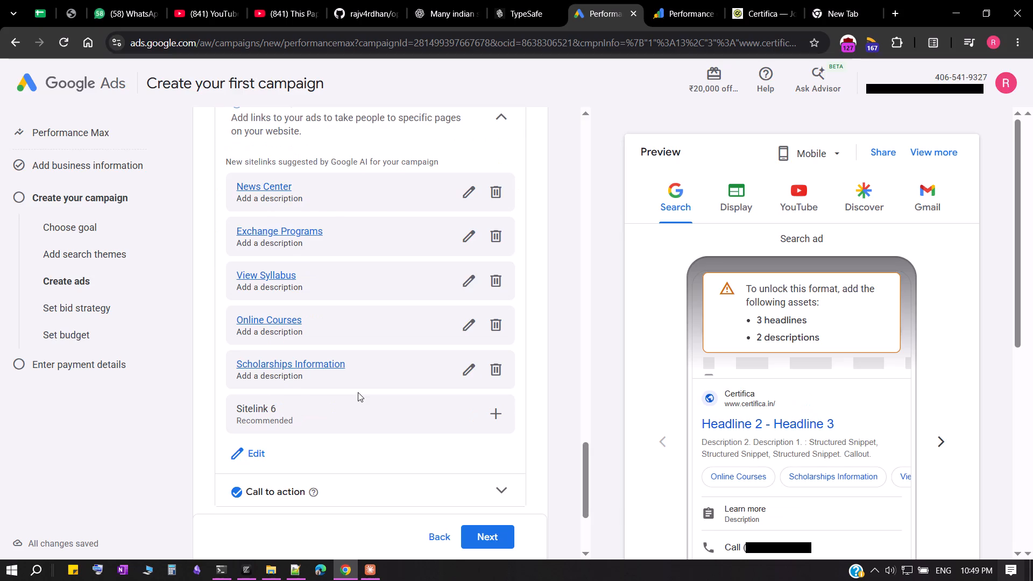
scroll(358, 392, "up", 1)
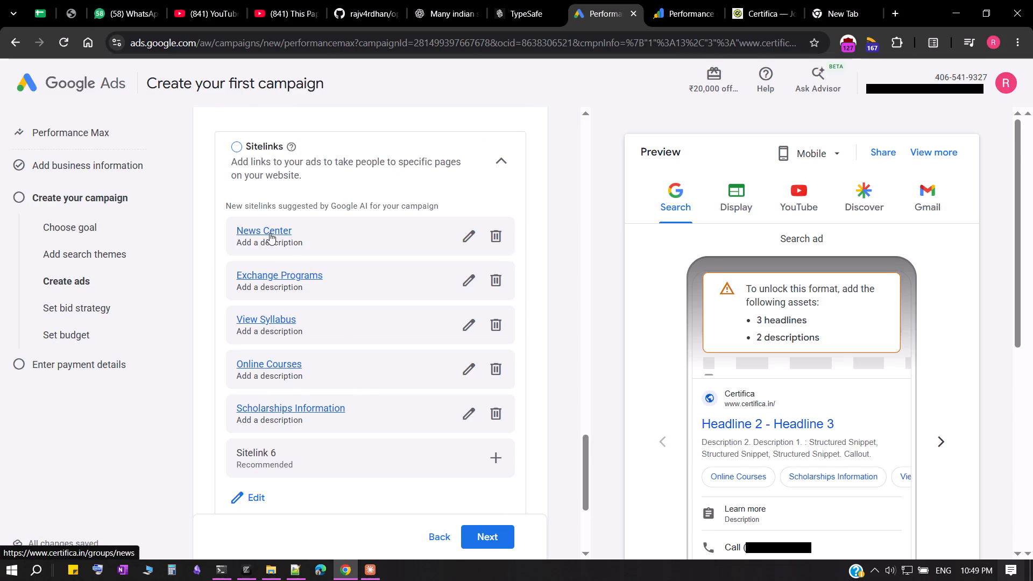
scroll(280, 385, "down", 1)
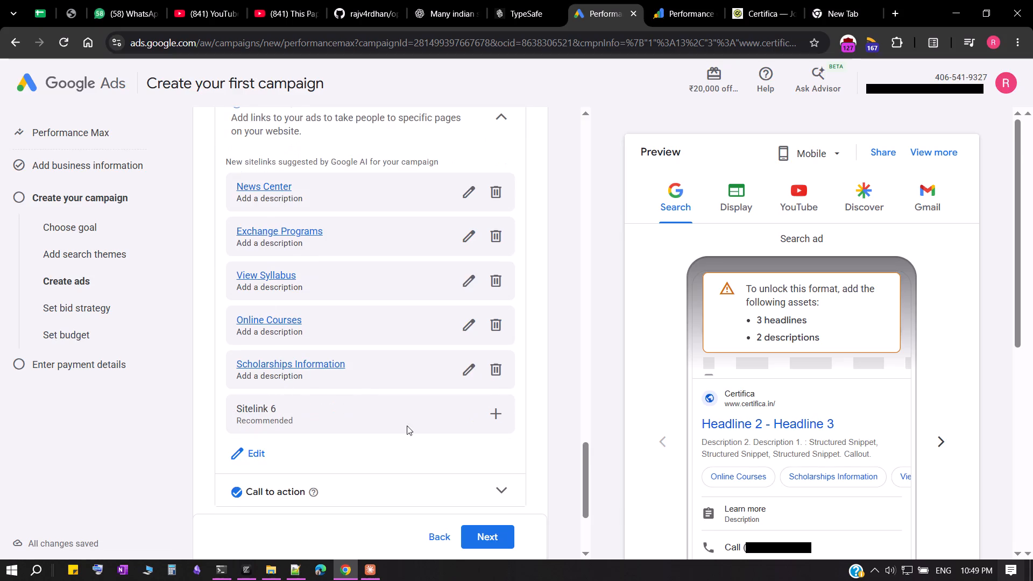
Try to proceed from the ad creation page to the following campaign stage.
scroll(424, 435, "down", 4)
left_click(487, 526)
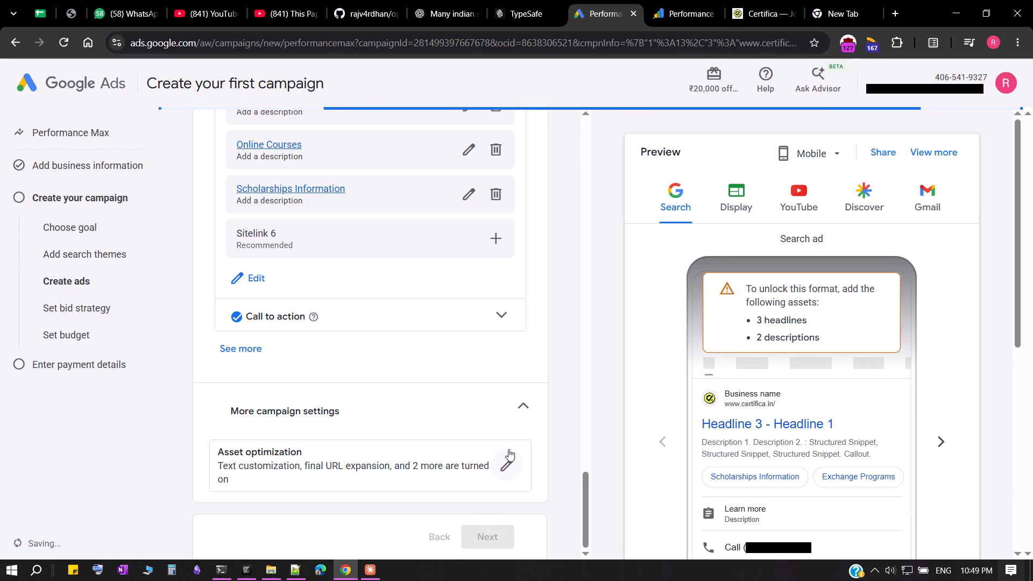
scroll(748, 416, "down", 3)
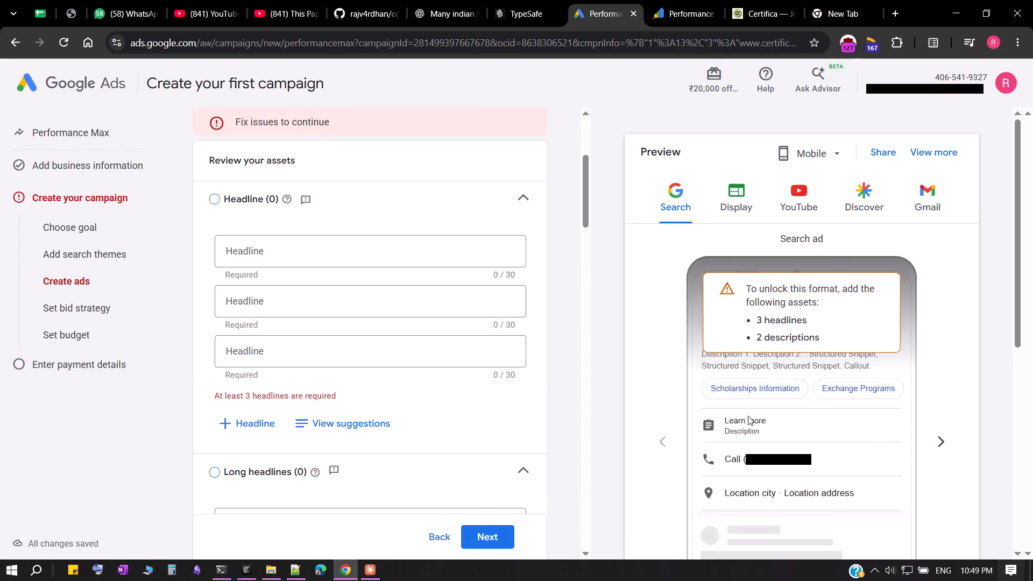
scroll(748, 416, "down", 2)
scroll(748, 416, "up", 2)
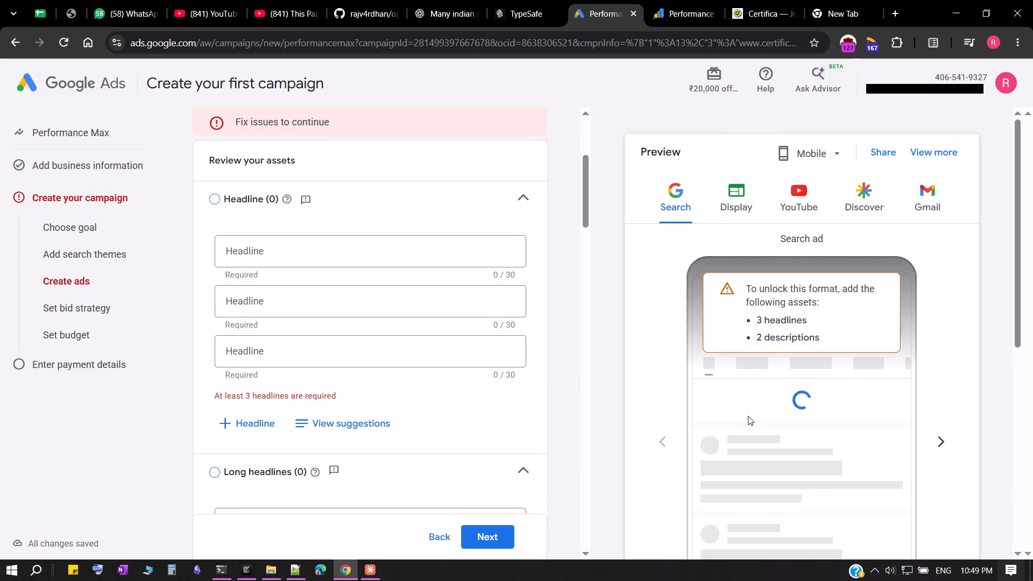
scroll(719, 420, "down", 1)
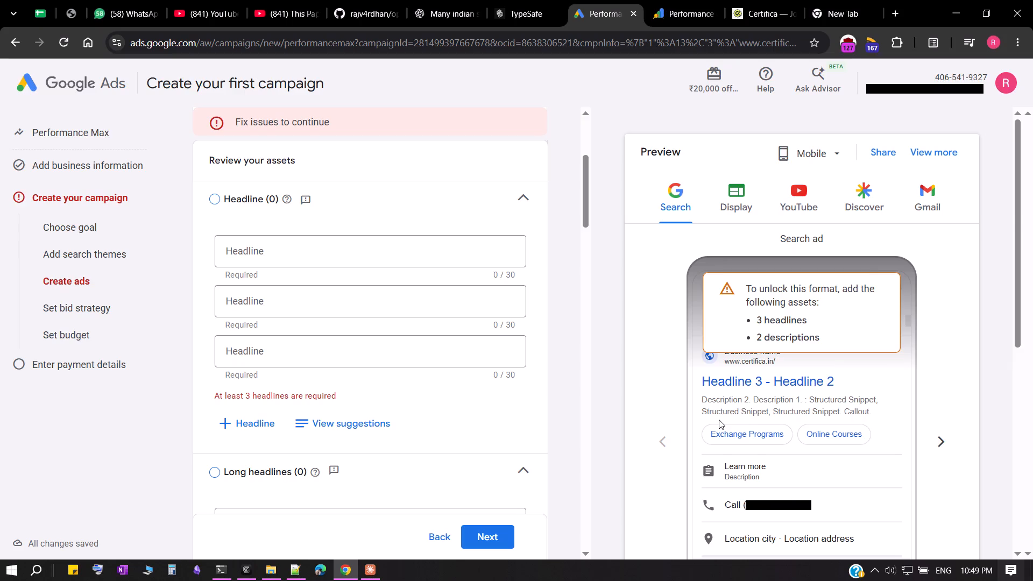
scroll(449, 445, "up", 4)
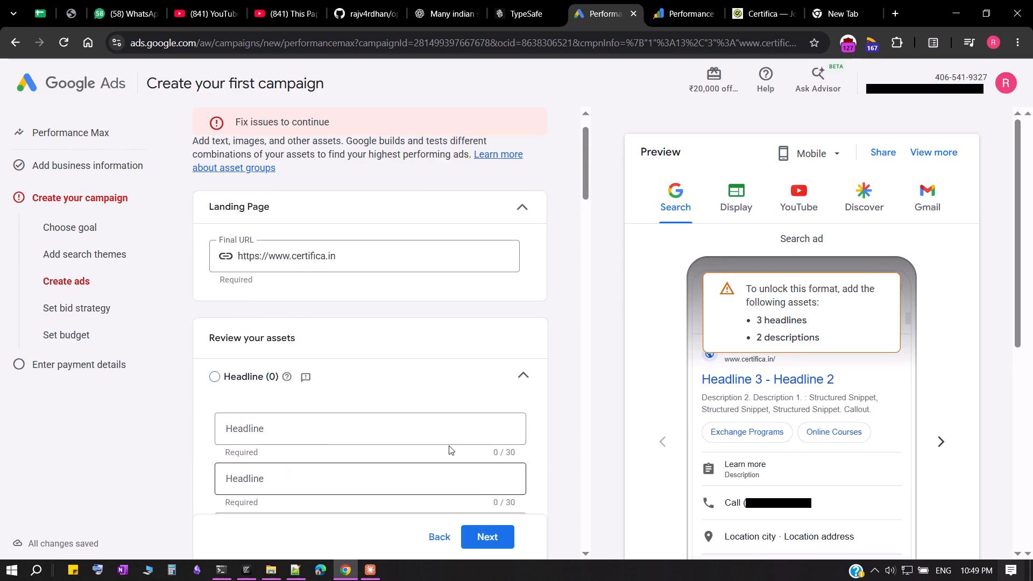
scroll(449, 445, "up", 3)
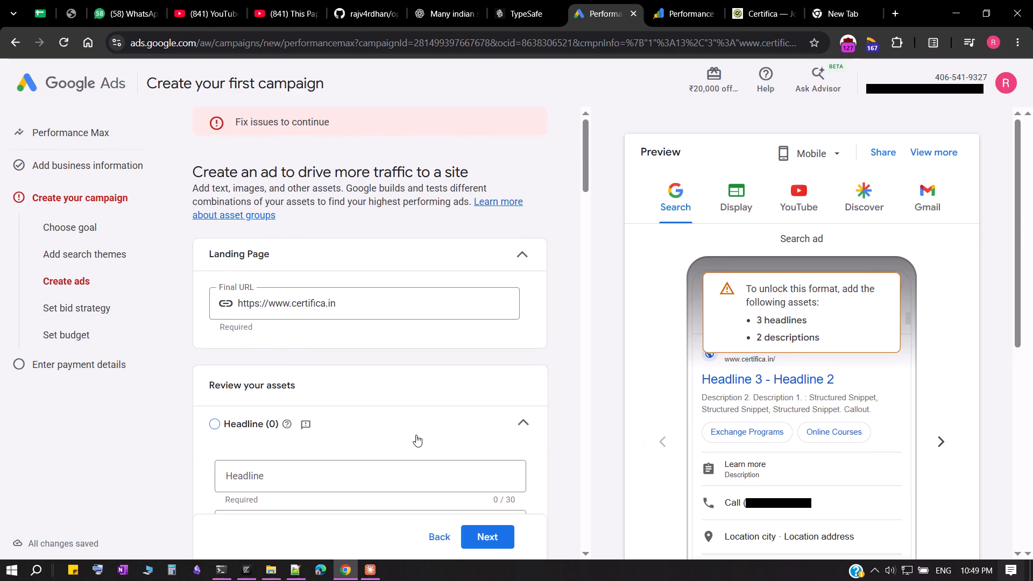
scroll(416, 435, "down", 3)
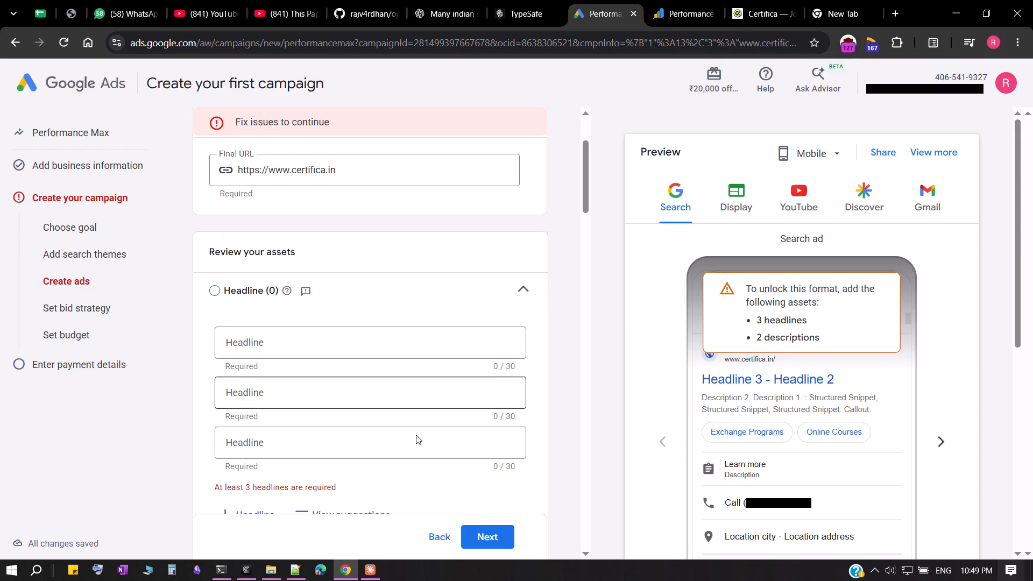
scroll(416, 435, "down", 4)
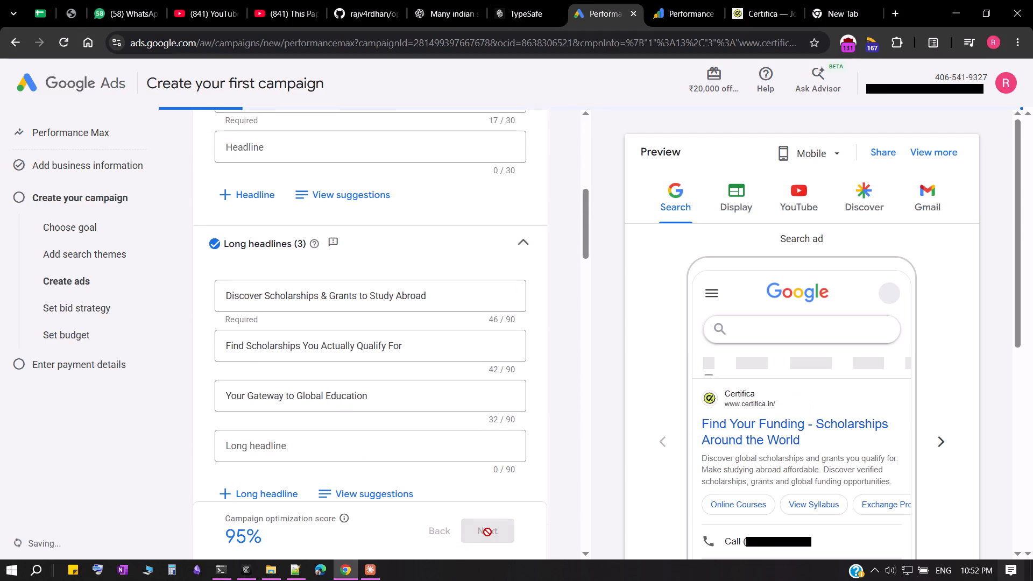
scroll(433, 424, "down", 13)
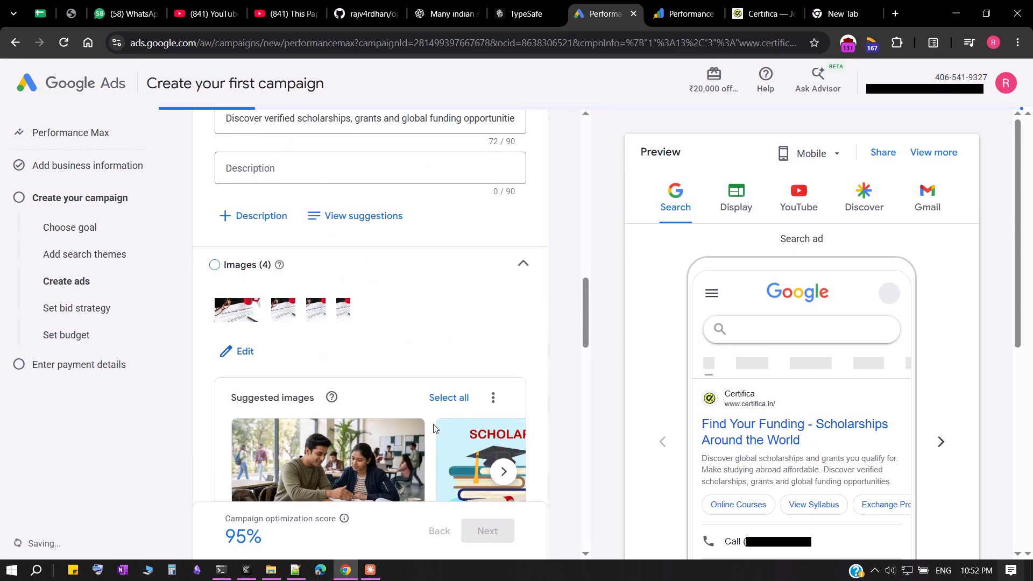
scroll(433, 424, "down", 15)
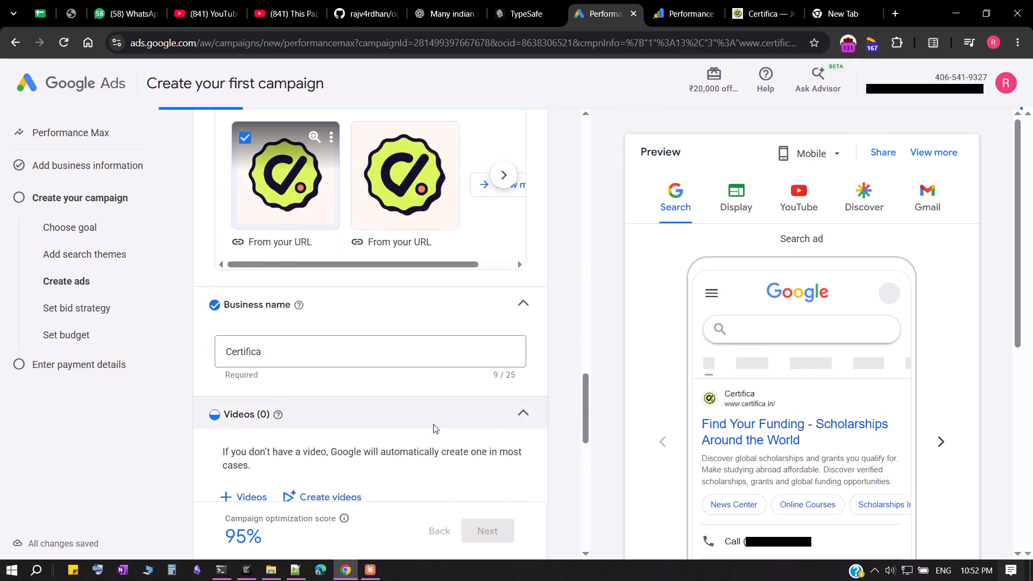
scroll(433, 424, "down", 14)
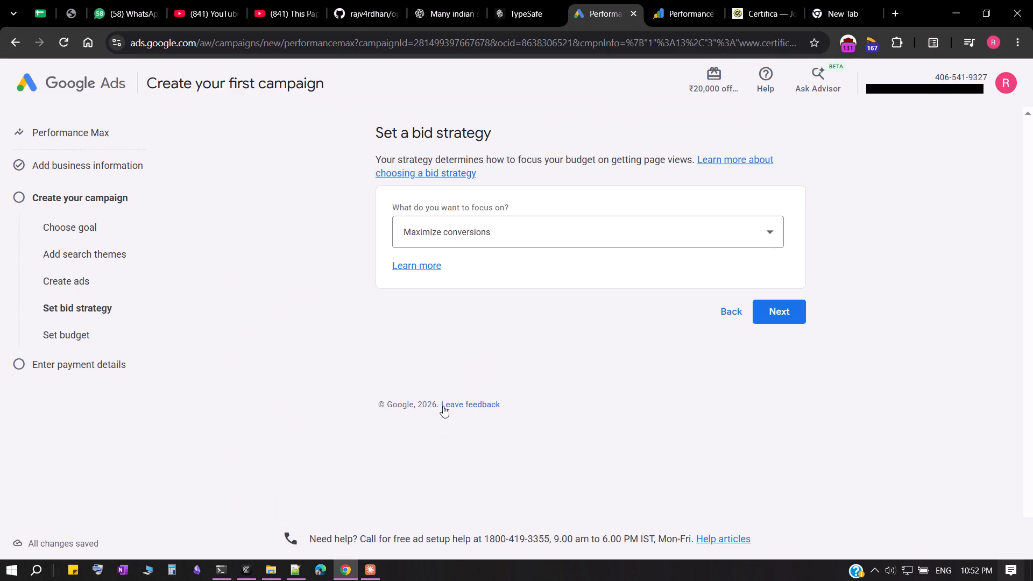
Keep Maximize conversions as the bid strategy focus and continue to the budget stage.
left_click(482, 230)
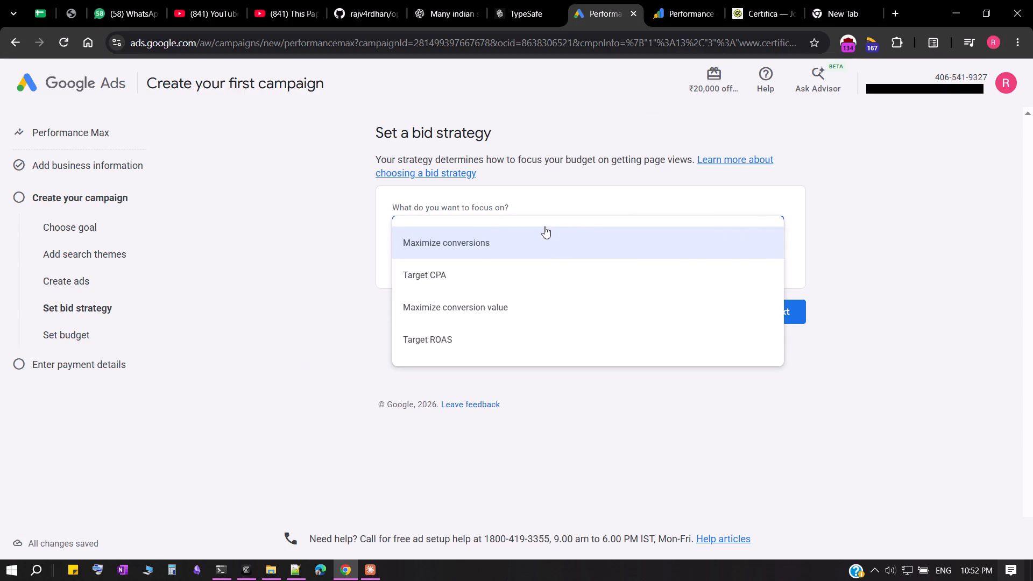
left_click(360, 218)
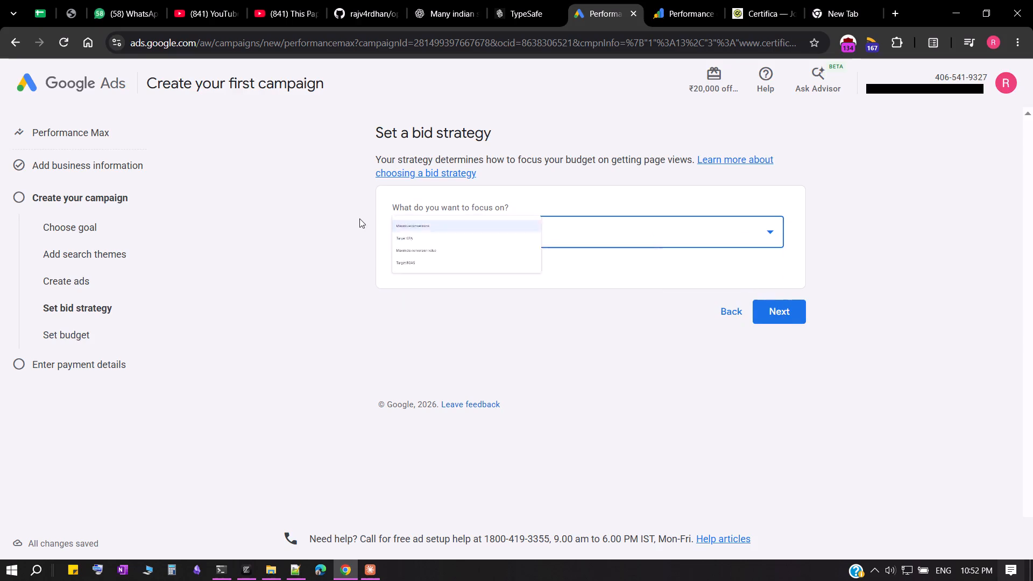
left_click(770, 309)
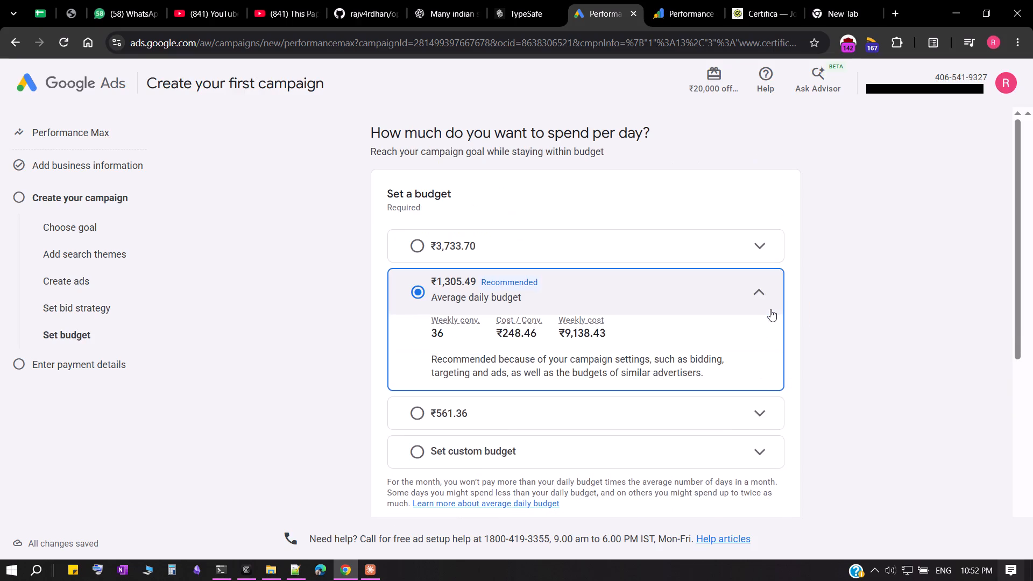
Compare the ₹3,733.70, ₹1,305.49 and ₹561.36 daily budget options and the custom budget option.
left_click(751, 245)
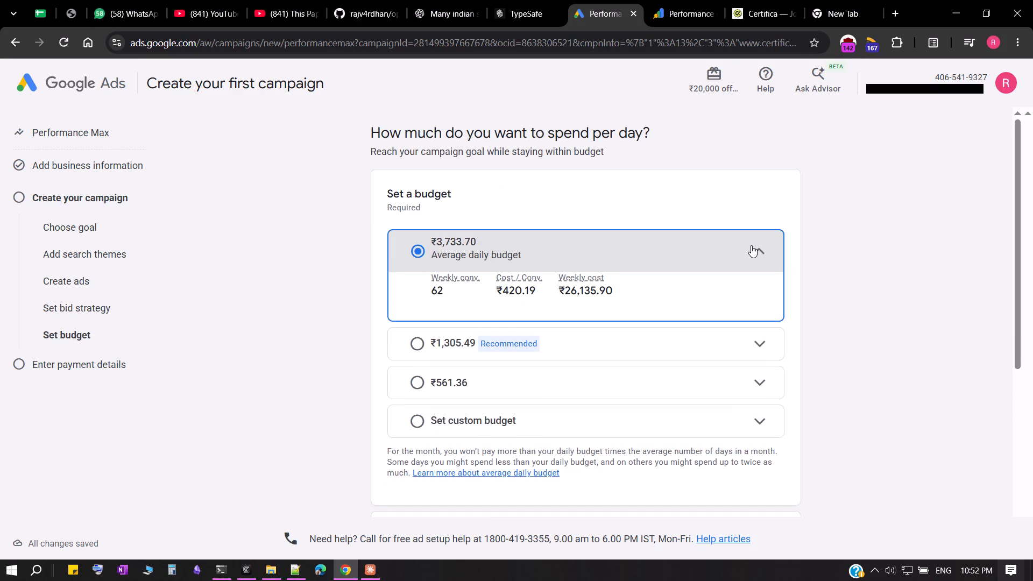
left_click(751, 245)
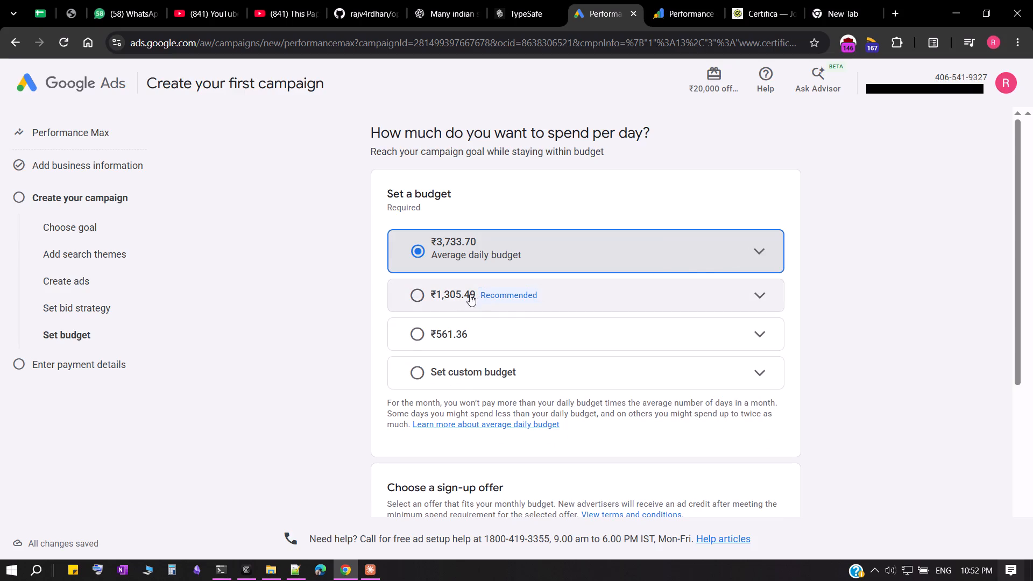
left_click(453, 295)
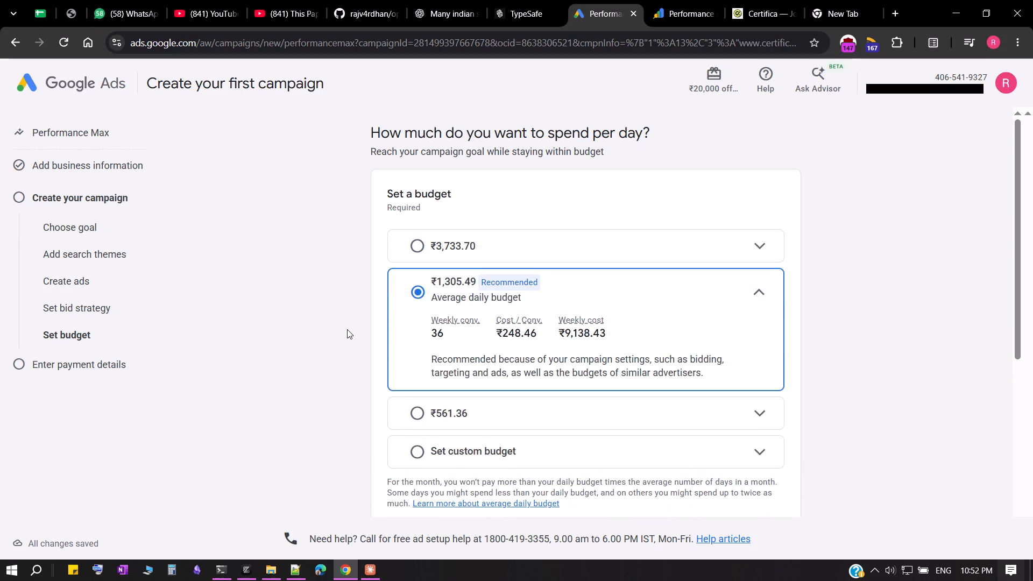
left_click(496, 408)
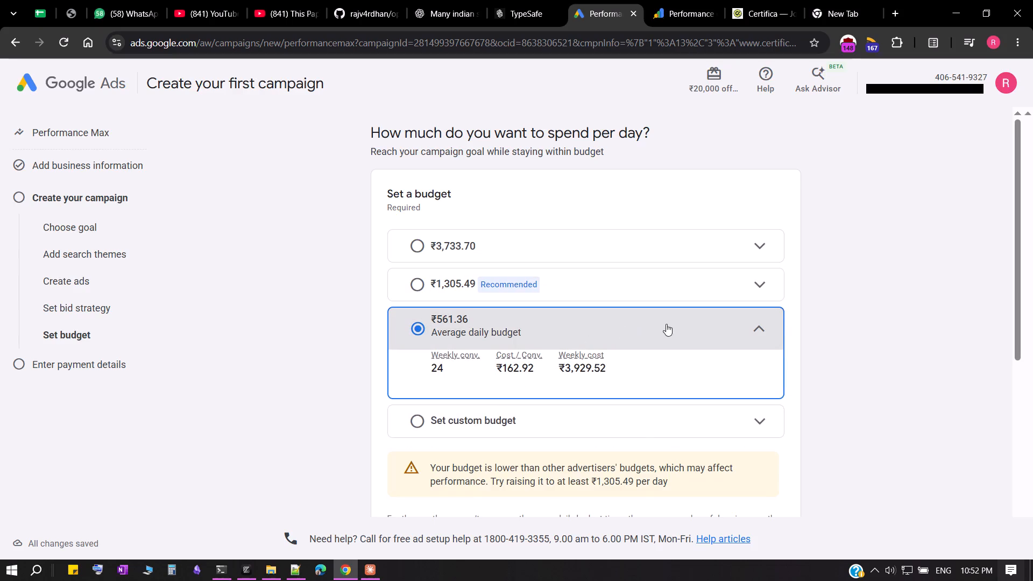
scroll(670, 322, "down", 2)
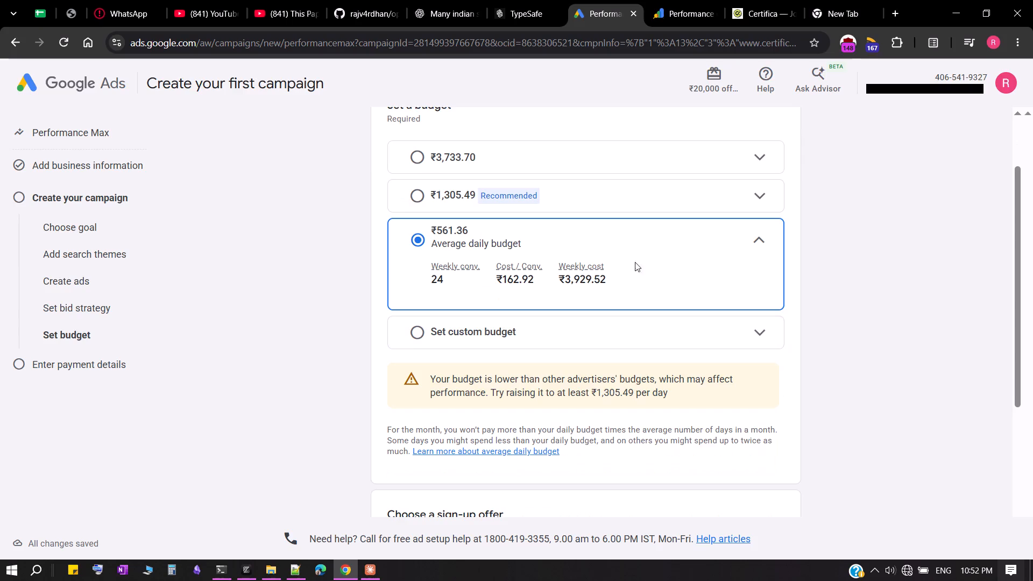
left_click(600, 196)
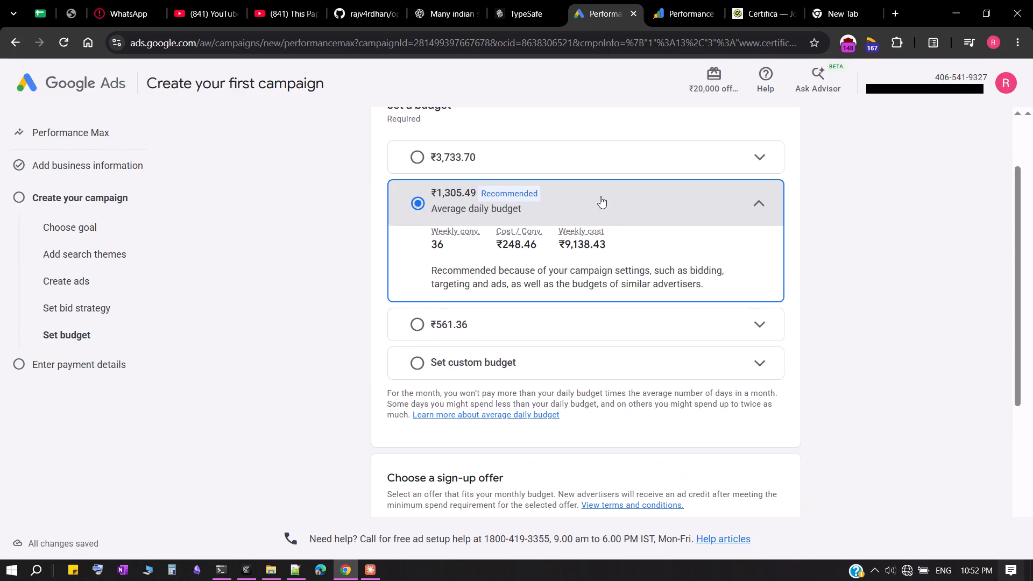
left_click(492, 362)
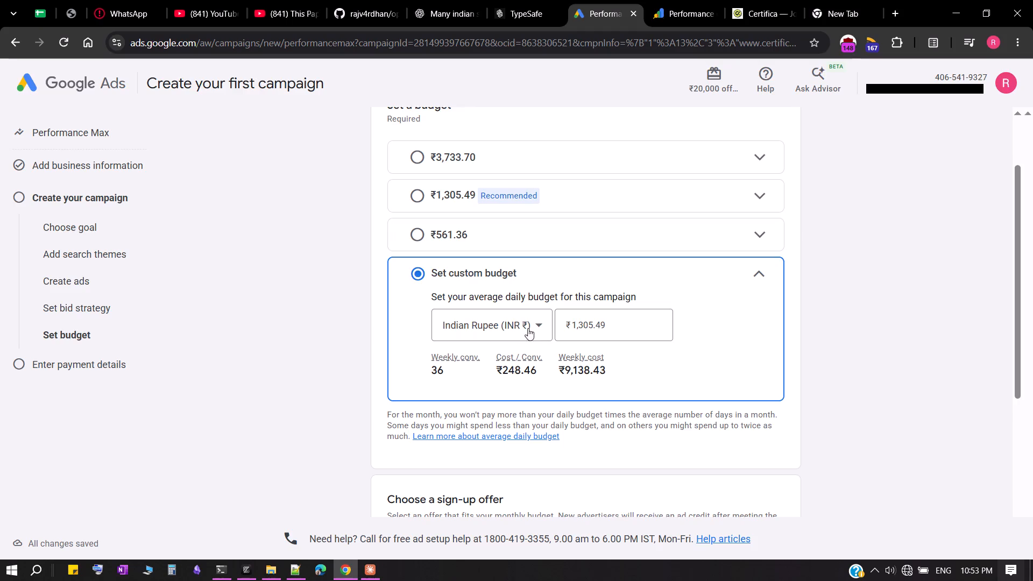
left_click(576, 329)
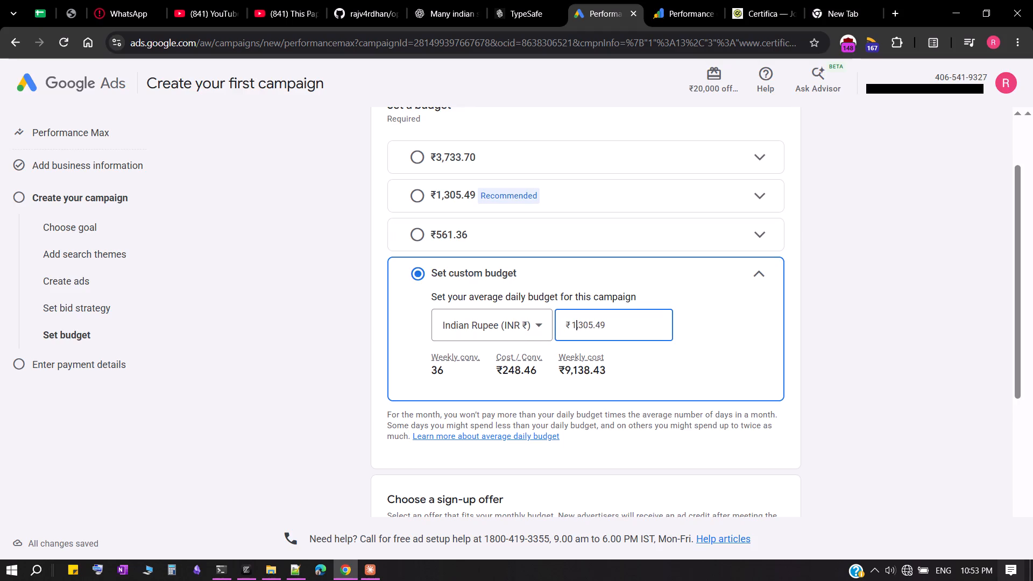
left_click_drag(572, 327, 617, 327)
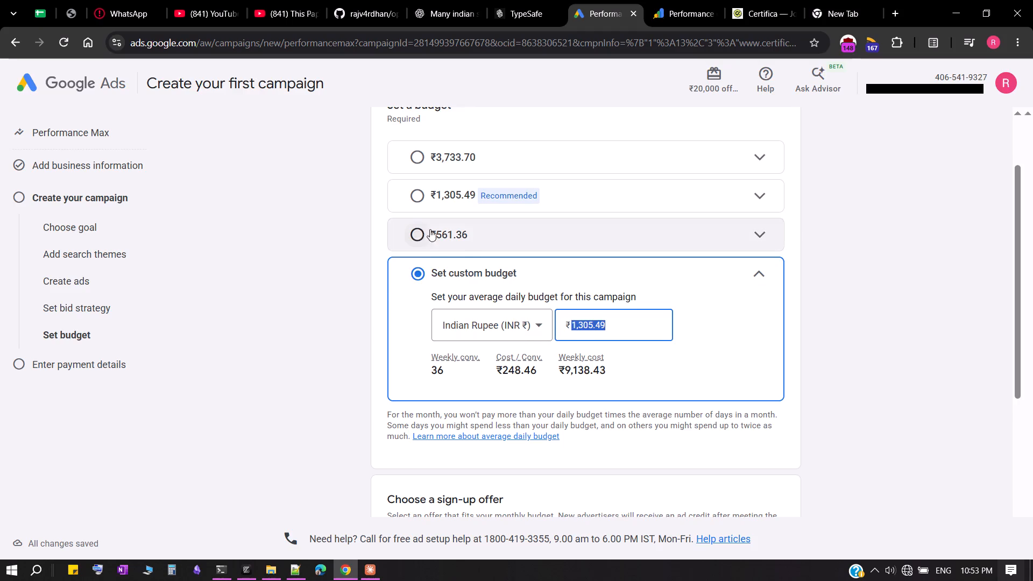
Choose the ₹561.36 average daily budget, keep the ₹20,000 ad credit sign-up offer and submit the budget stage.
left_click(418, 229)
scroll(426, 288, "down", 7)
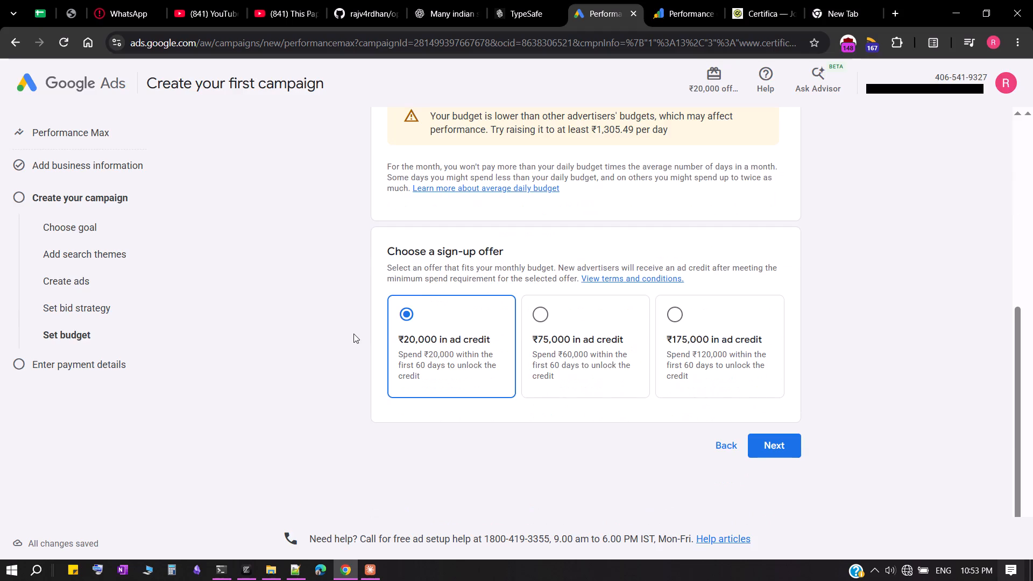
scroll(353, 334, "up", 3)
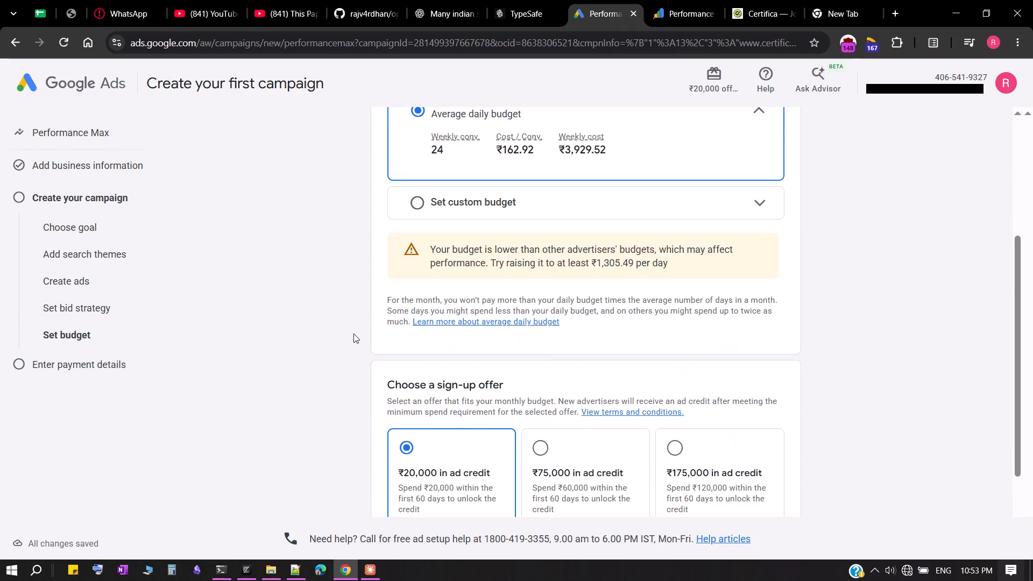
scroll(353, 334, "up", 2)
scroll(353, 334, "down", 7)
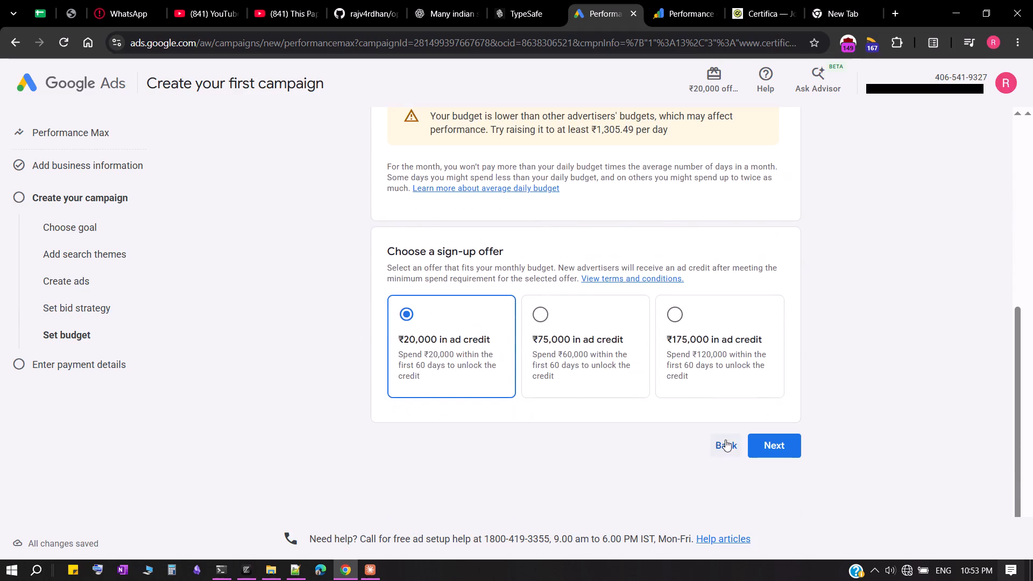
left_click(799, 455)
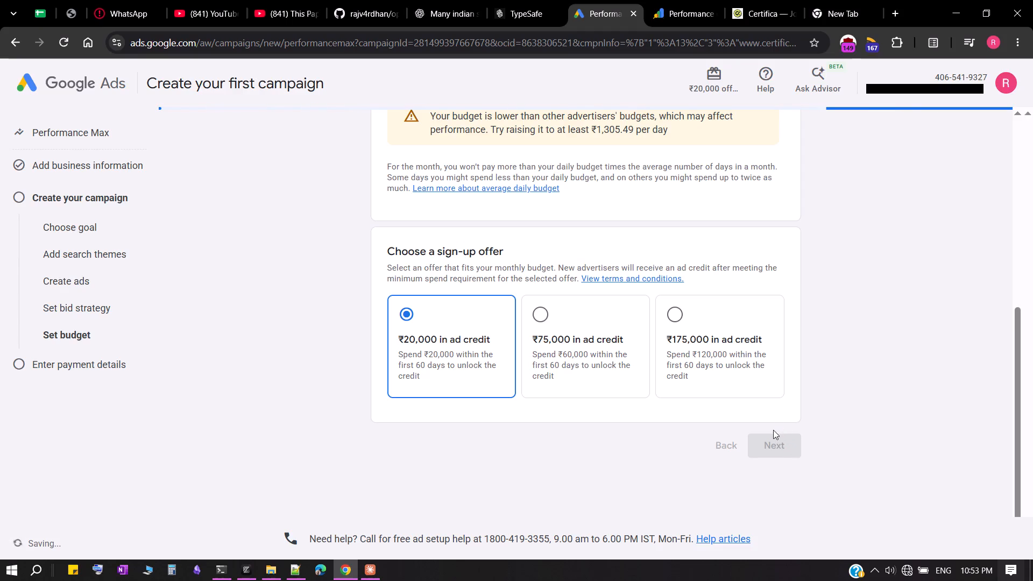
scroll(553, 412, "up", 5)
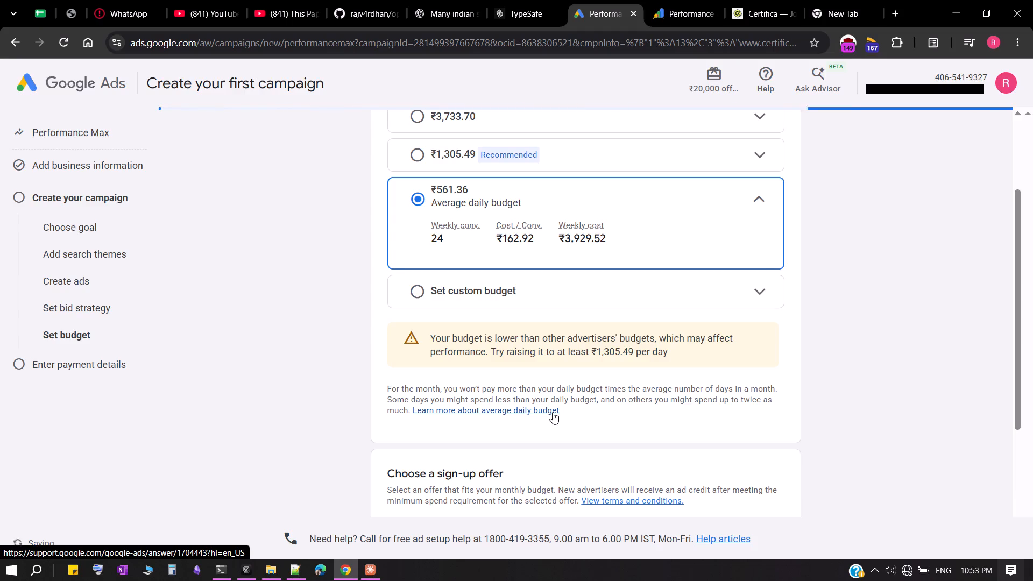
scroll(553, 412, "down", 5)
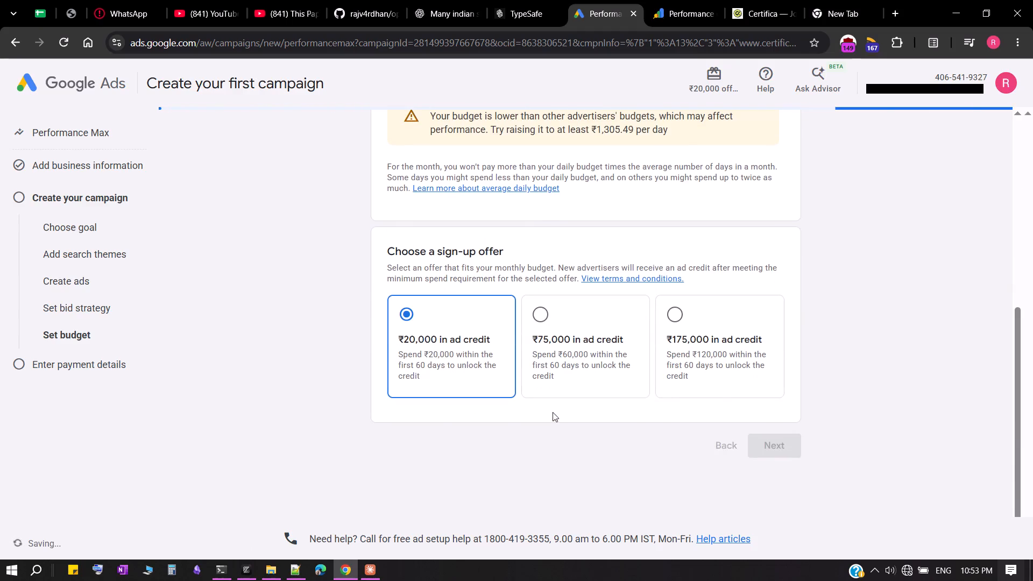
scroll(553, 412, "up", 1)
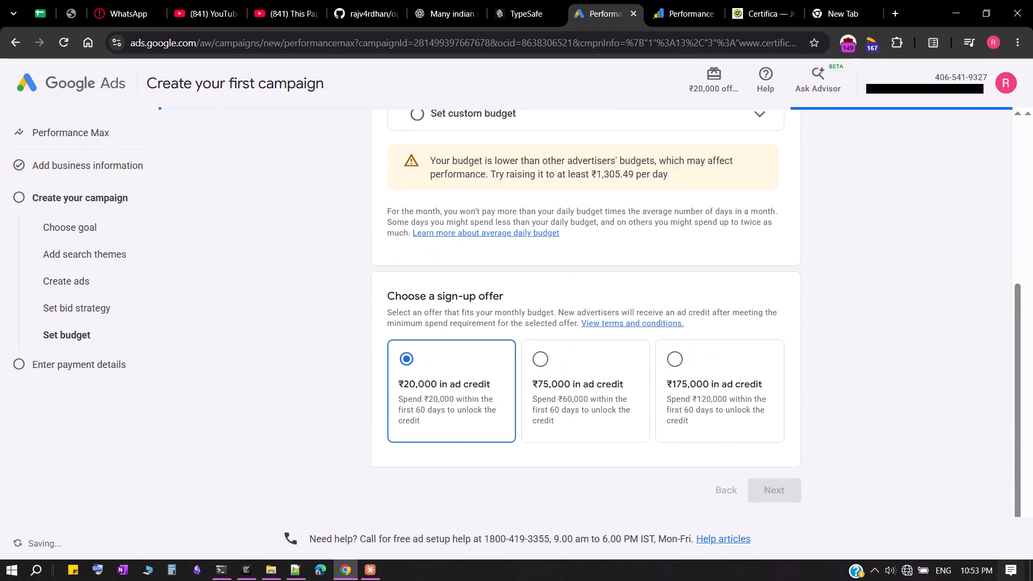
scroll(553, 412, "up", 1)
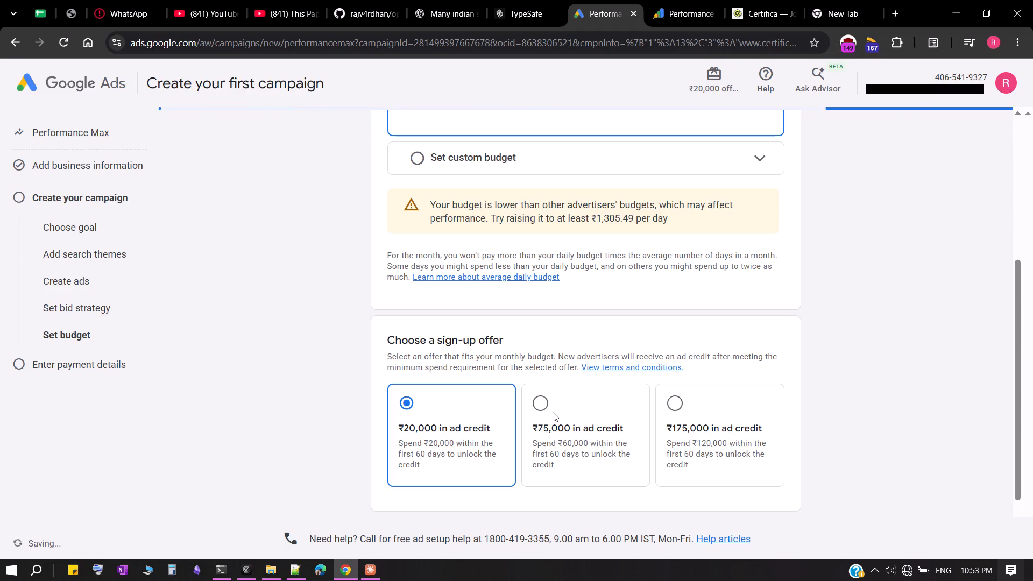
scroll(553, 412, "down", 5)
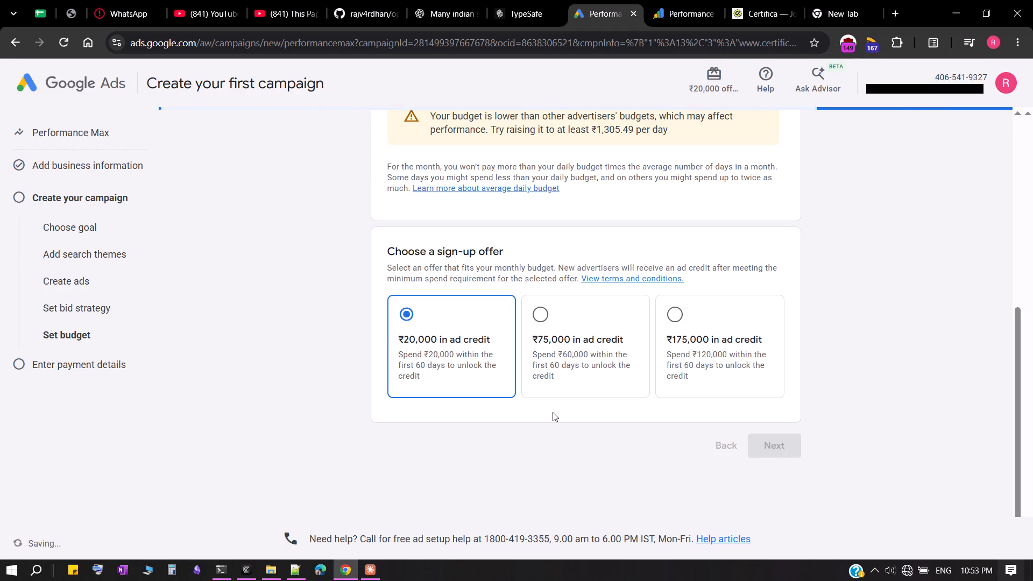
Check certifica.in's Search Console performance report for the last 24 hours, returning to the campaign setup.
left_click(696, 0)
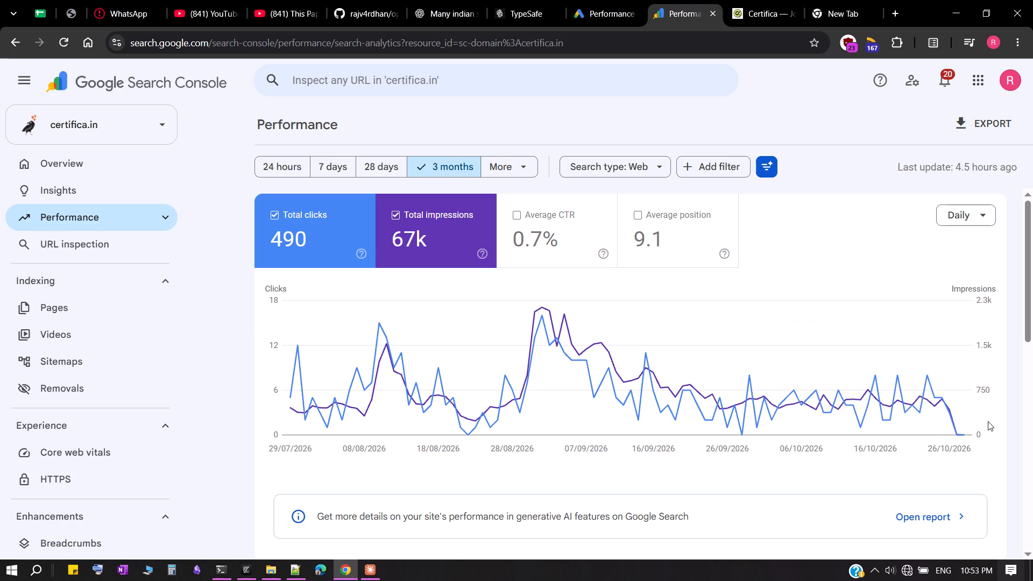
scroll(550, 340, "down", 4)
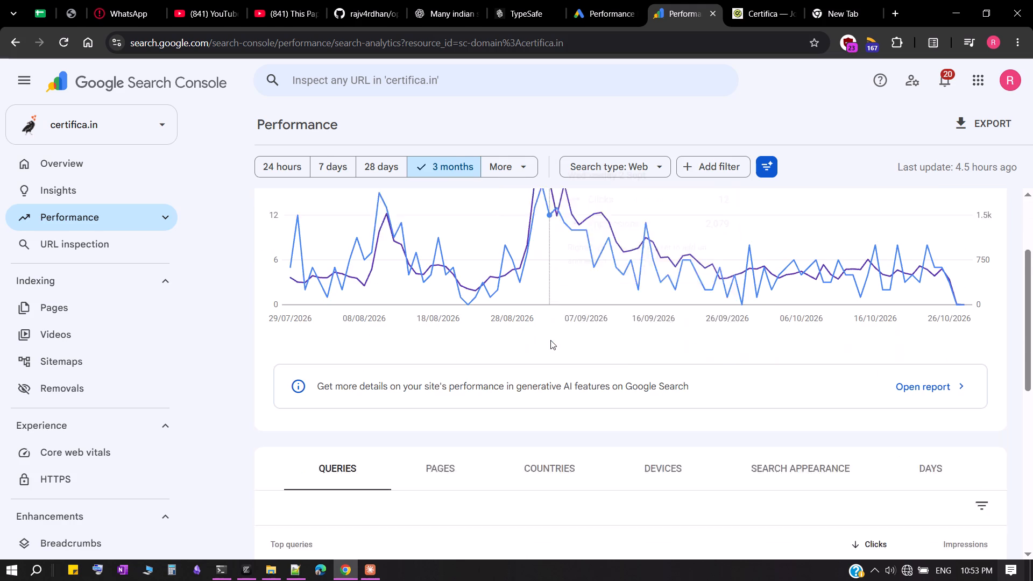
left_click(302, 176)
left_click(299, 171)
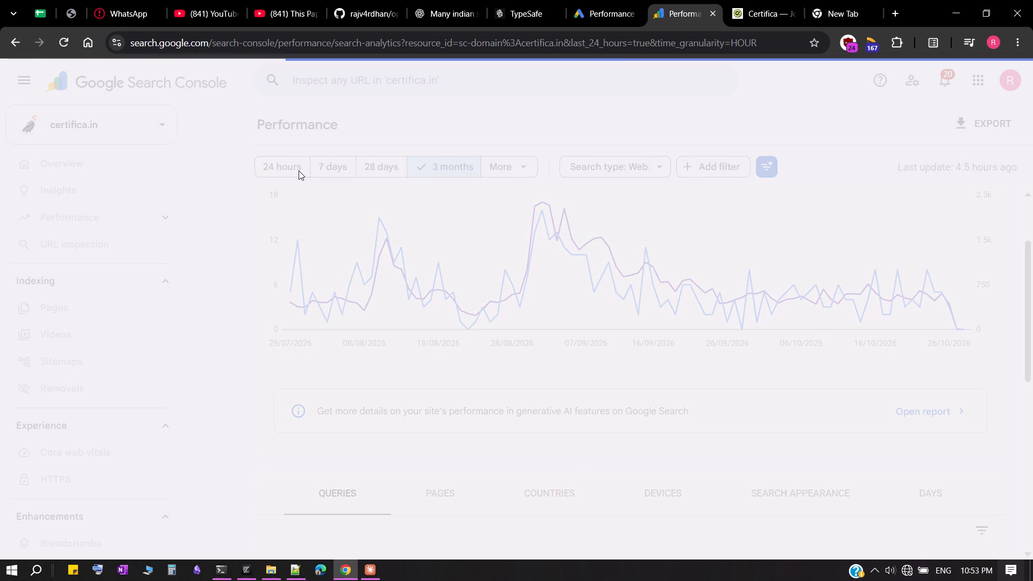
left_click(623, 0)
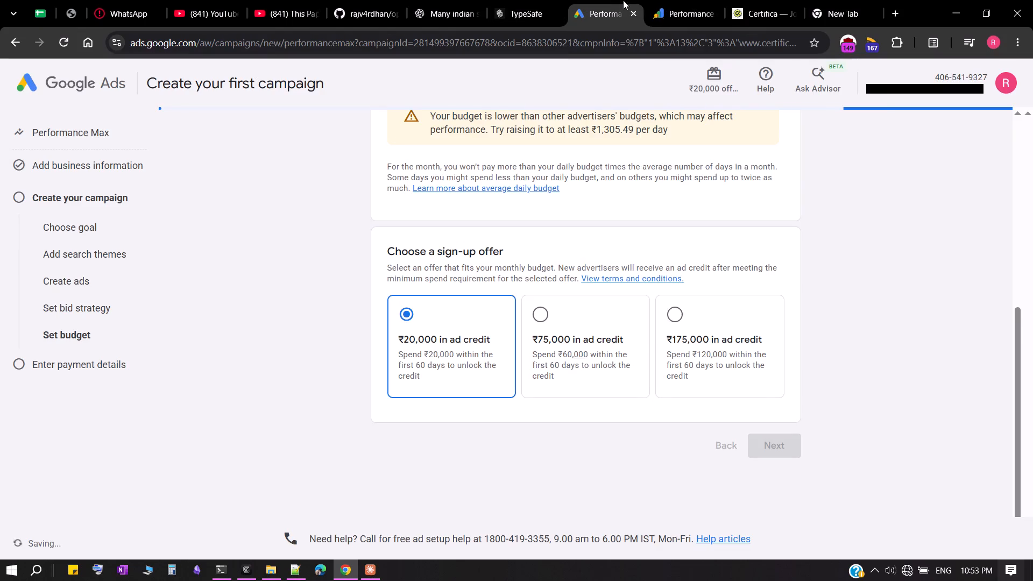
Look through the certifica.in home page and close its browser tab along with the empty new tab.
left_click(716, 0)
left_click(758, 0)
scroll(681, 207, "down", 1)
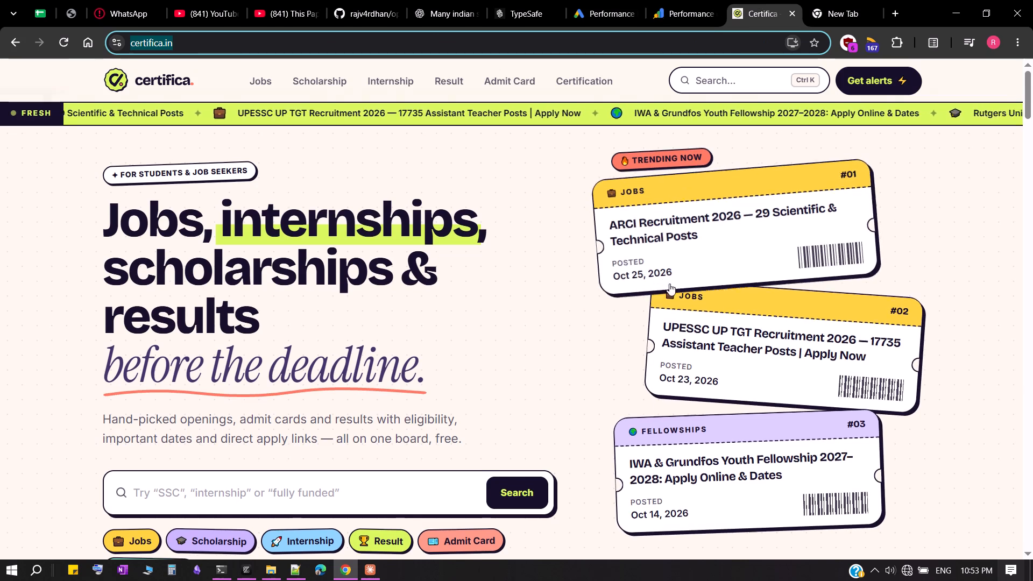
scroll(669, 284, "down", 3)
scroll(675, 356, "down", 13)
middle_click(774, 0)
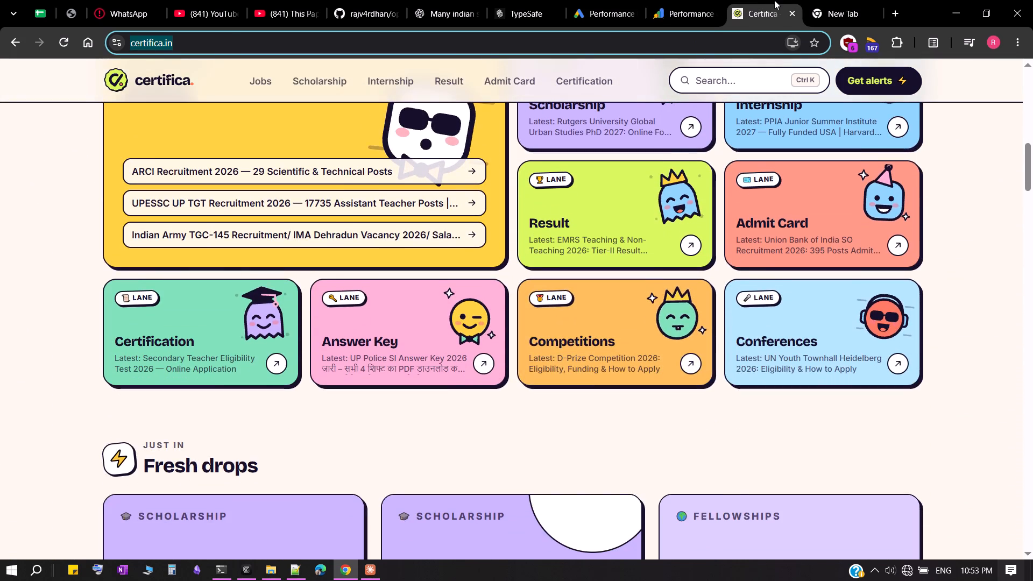
middle_click(774, 0)
Switch to the Windows terminal, change into the cloned opportunity-agent folder and open it as a project in Zed.
left_click(564, 0)
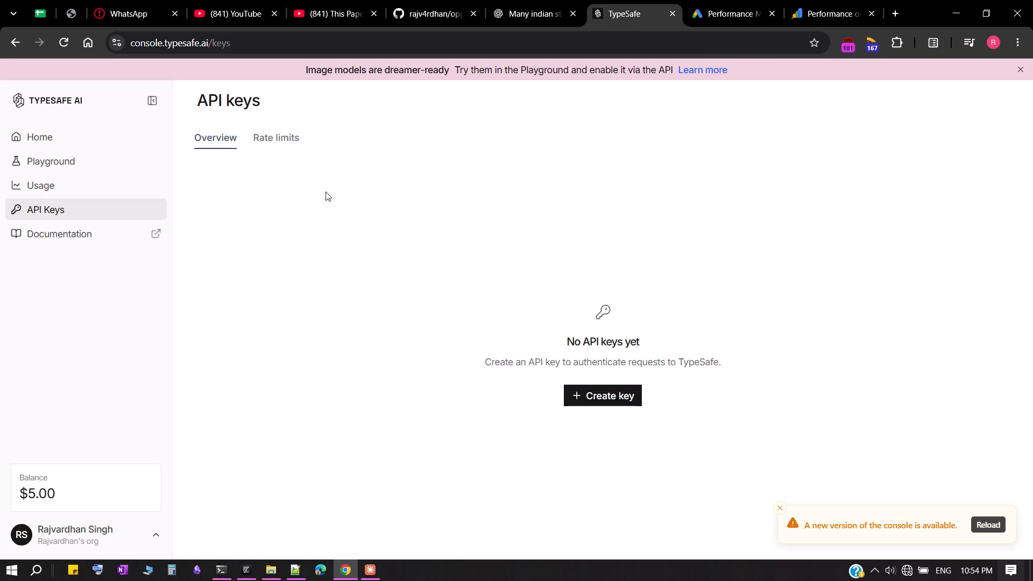
left_click(247, 566)
left_click(219, 566)
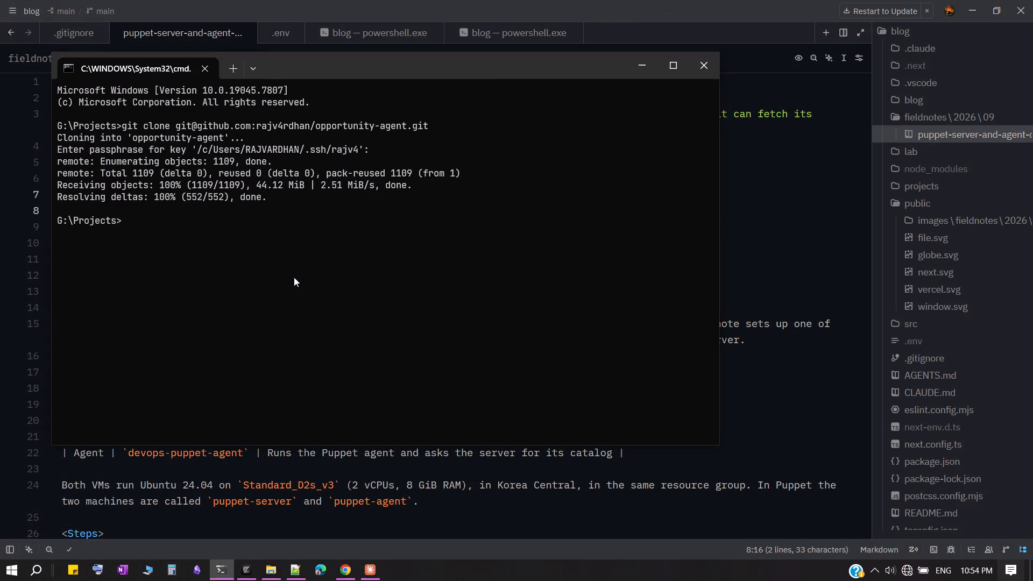
type("cd opp")
key("Tab")
key("Return")
type("zed .")
key("Return")
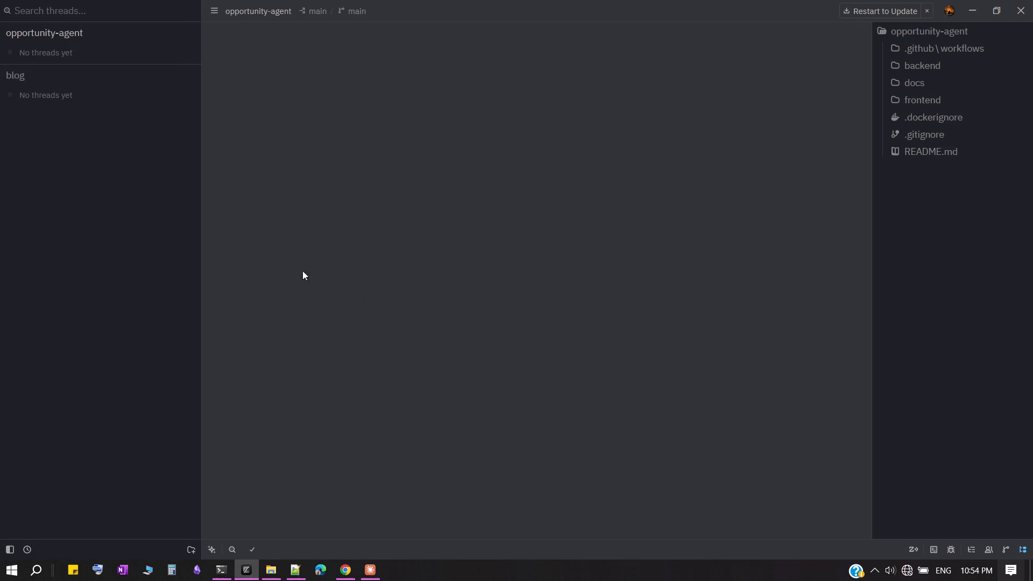
Close the Windows terminal window used for cloning and return to the opportunity-agent project in Zed.
left_click(221, 571)
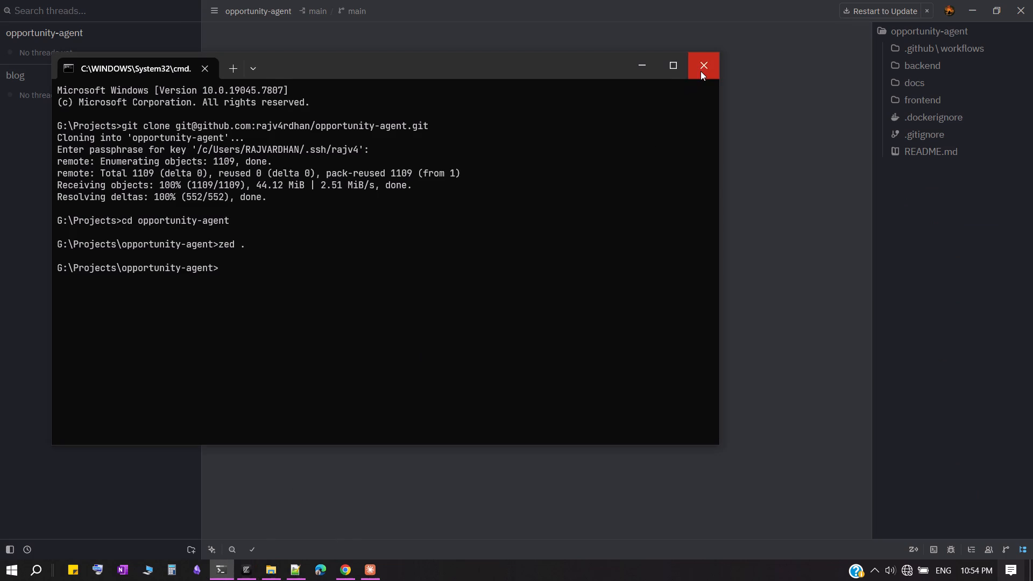
left_click(701, 71)
left_click(706, 181)
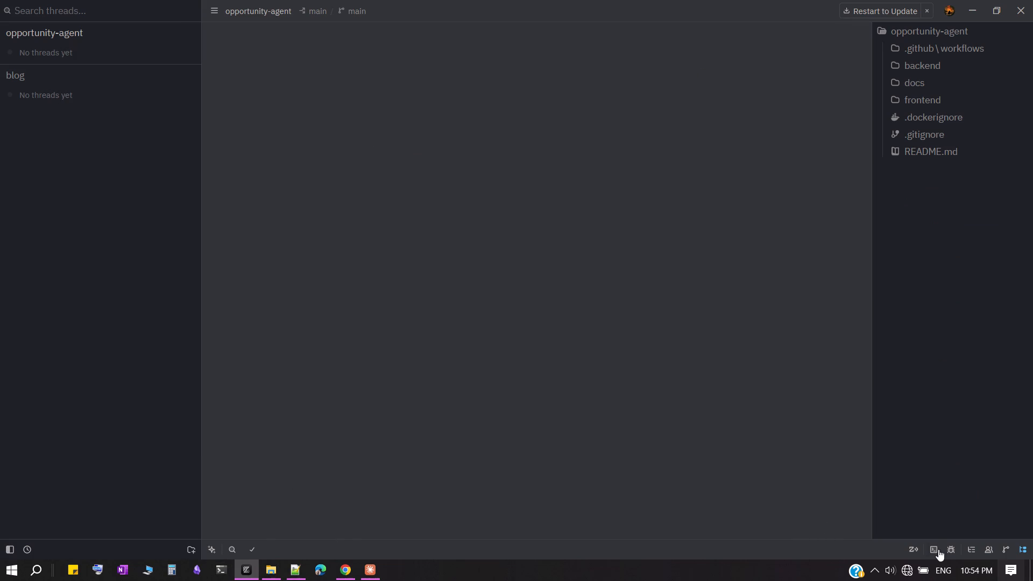
Open a PowerShell terminal inside Zed for the opportunity-agent project.
left_click(936, 549)
left_click_drag(266, 339, 428, 205)
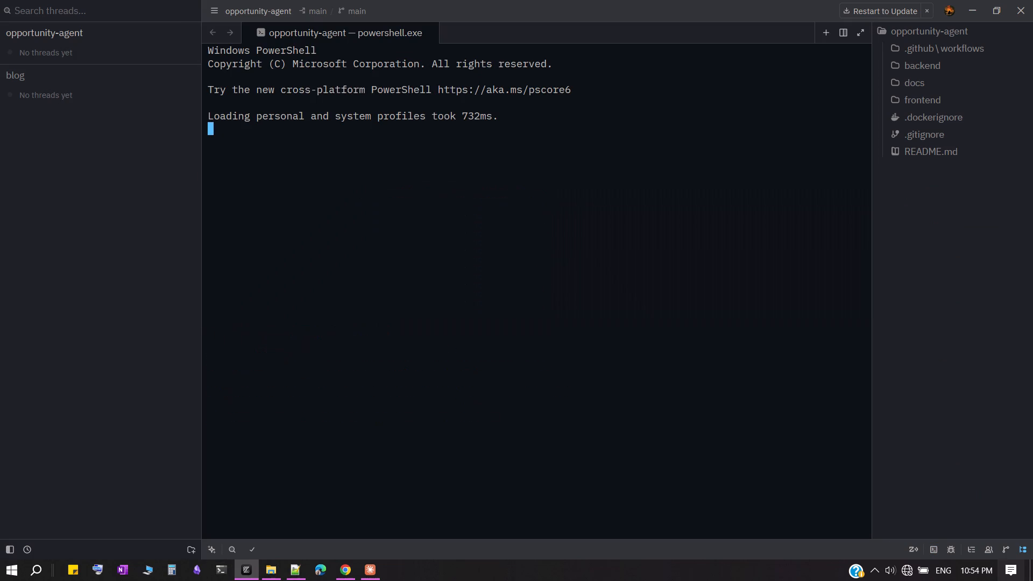
Launch opencode in the opportunity-agent project's PowerShell terminal.
left_click(416, 203)
type("opencode")
key("Return")
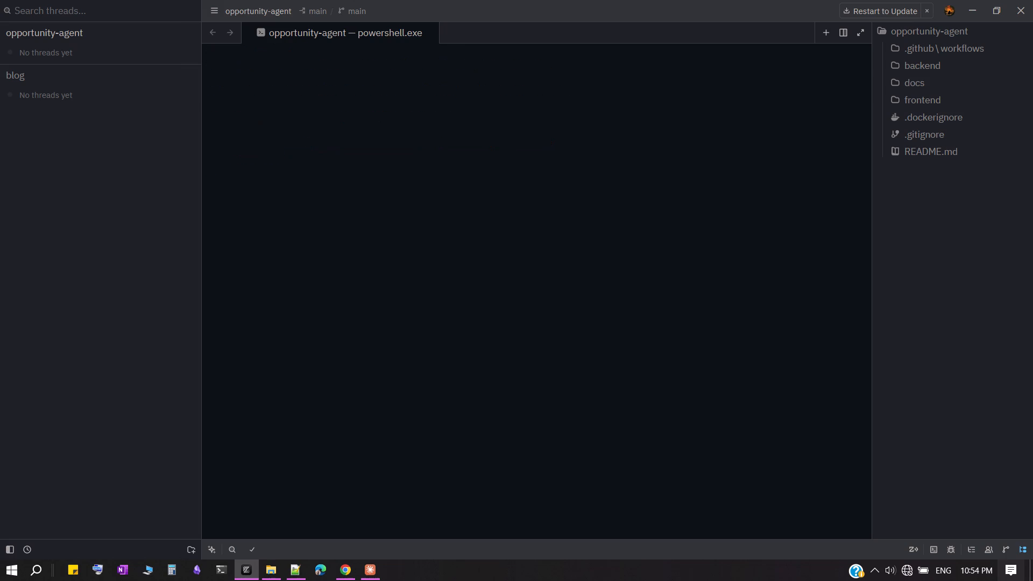
left_click(380, 572)
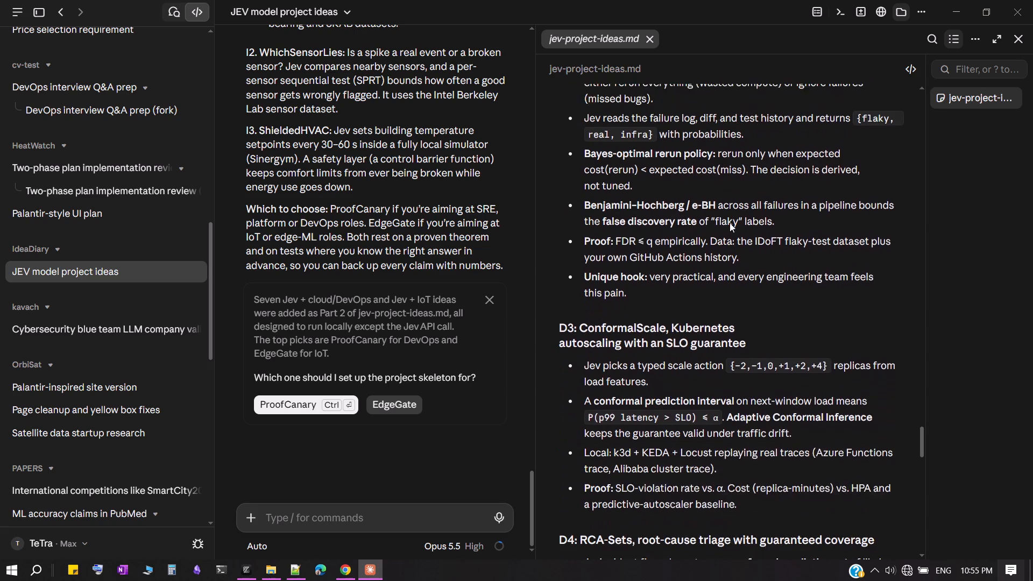
scroll(730, 223, "down", 4)
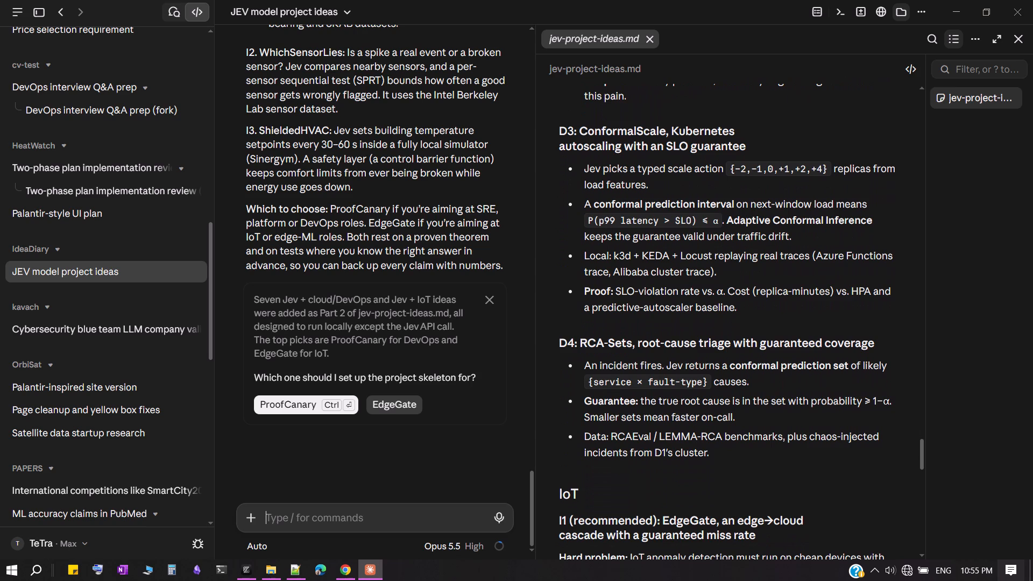
scroll(730, 223, "down", 5)
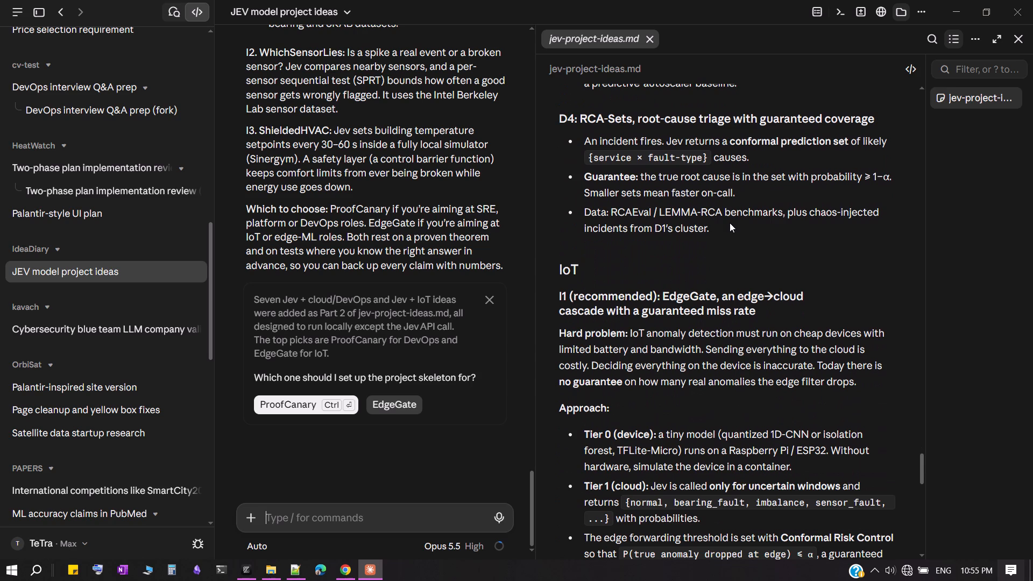
scroll(730, 223, "down", 2)
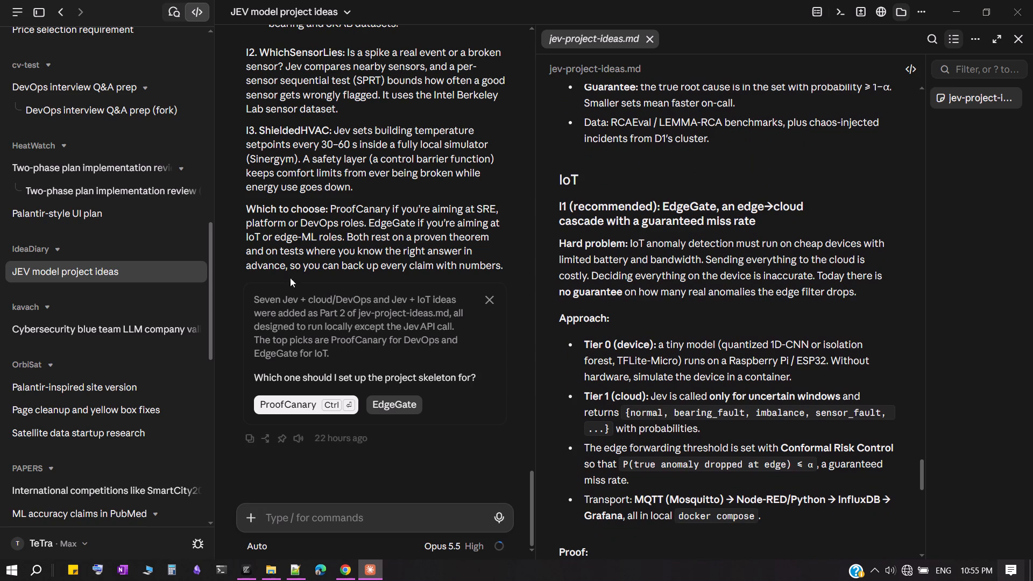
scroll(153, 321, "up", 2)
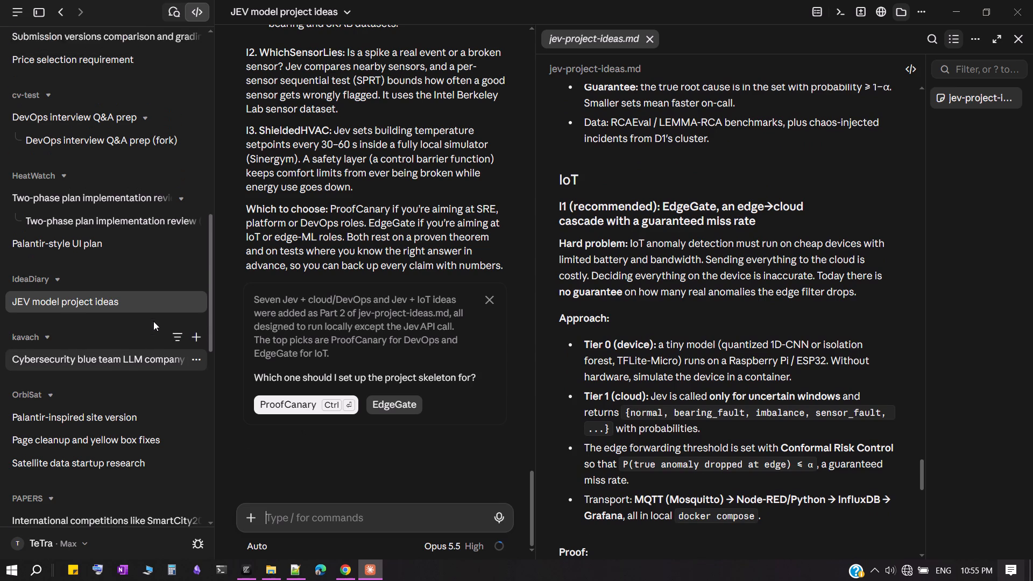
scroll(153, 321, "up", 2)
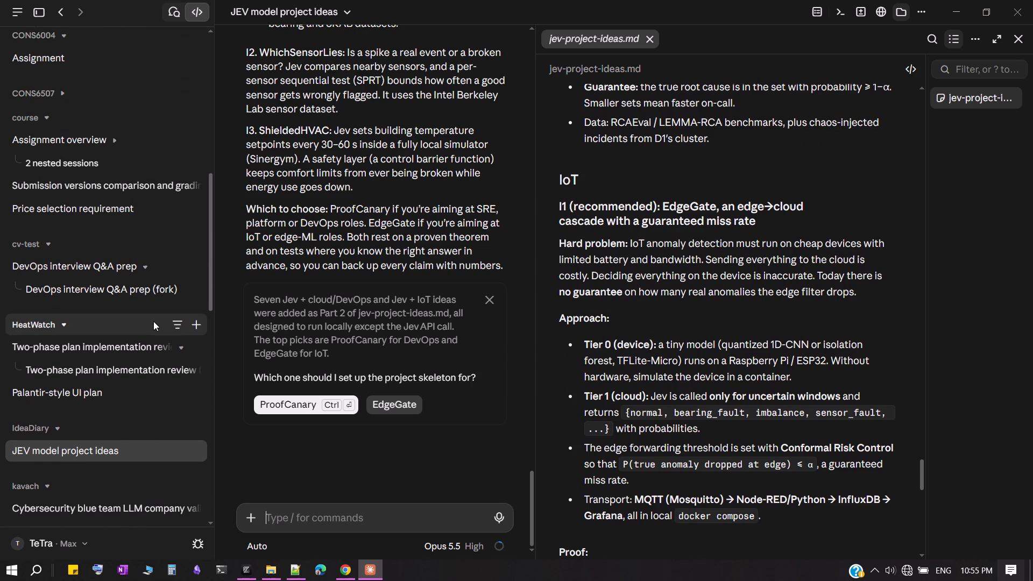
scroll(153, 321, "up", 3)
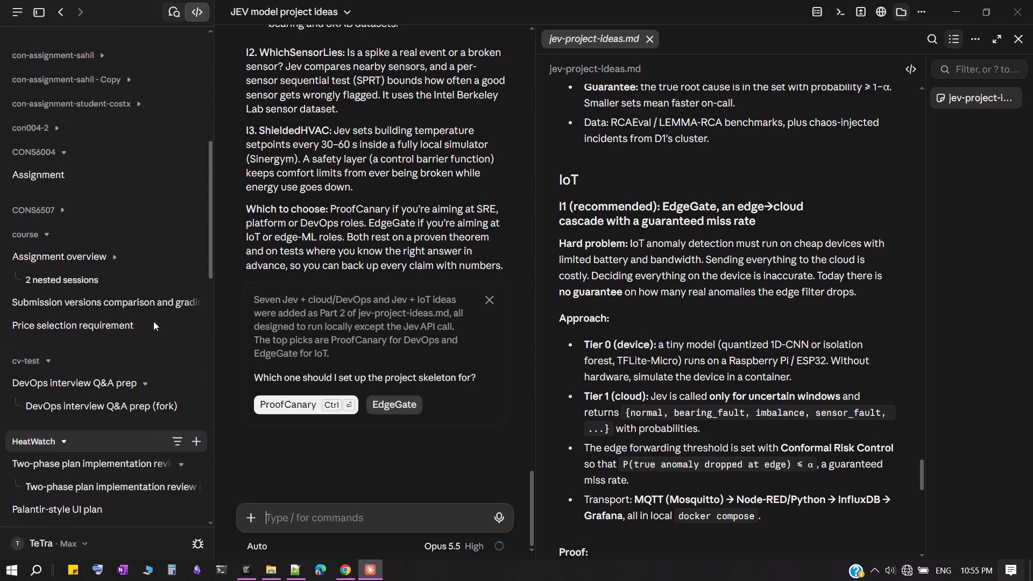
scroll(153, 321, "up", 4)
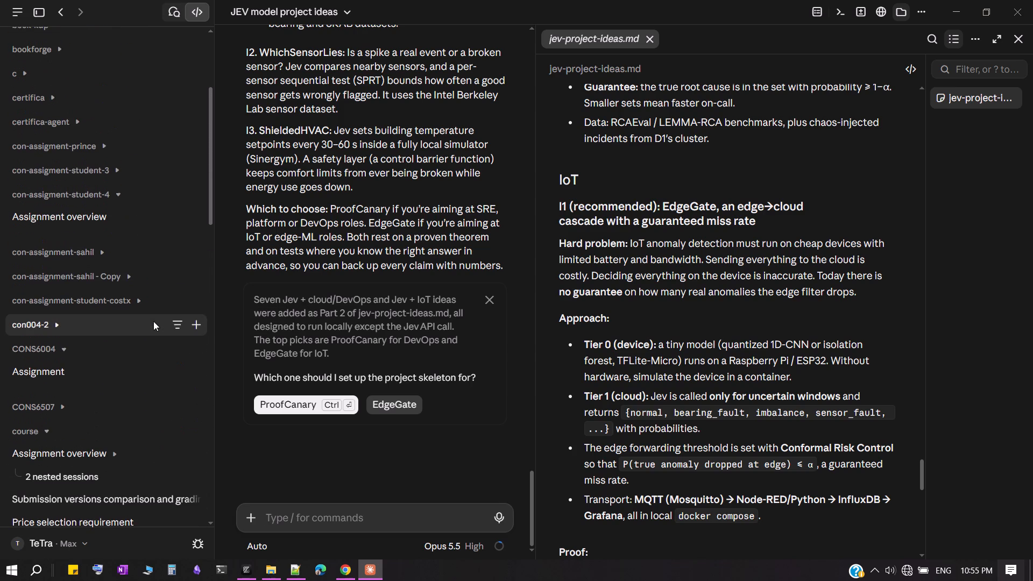
Switch to the Google Ads campaign in Chrome, review the budget and sign-up offer page, and continue with the ₹20,000 ad credit offer.
left_click(346, 571)
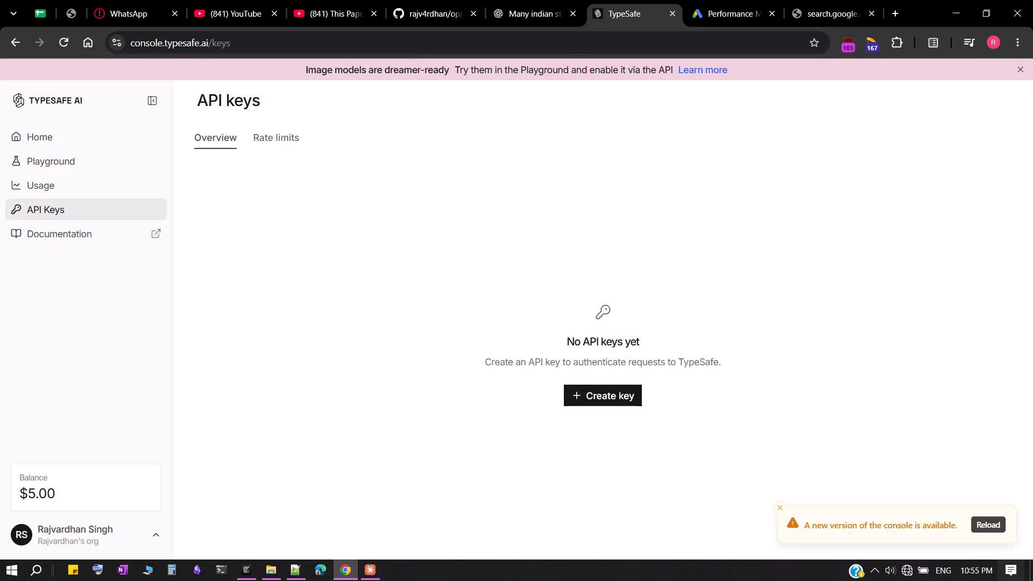
left_click(721, 0)
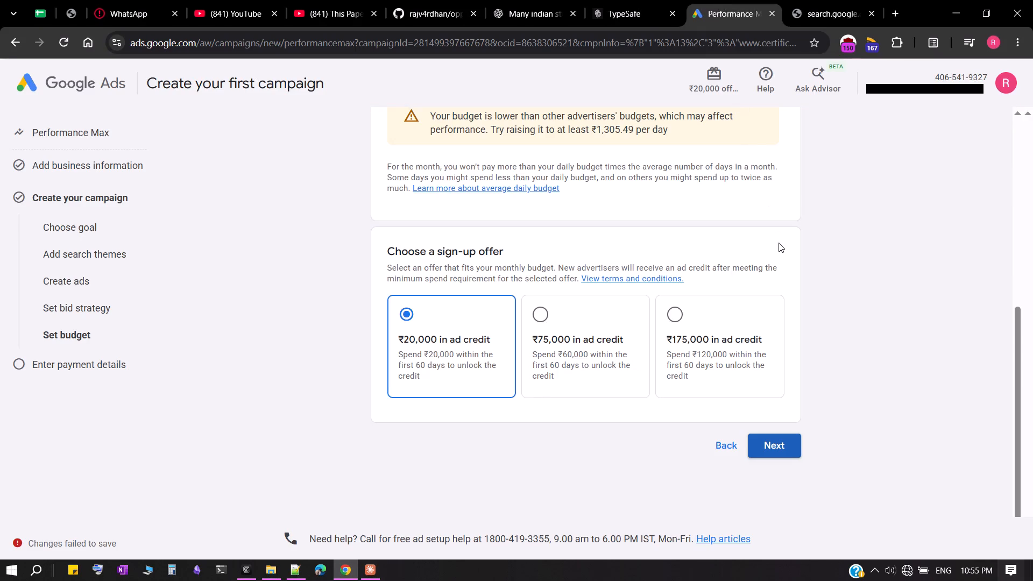
scroll(776, 243, "up", 3)
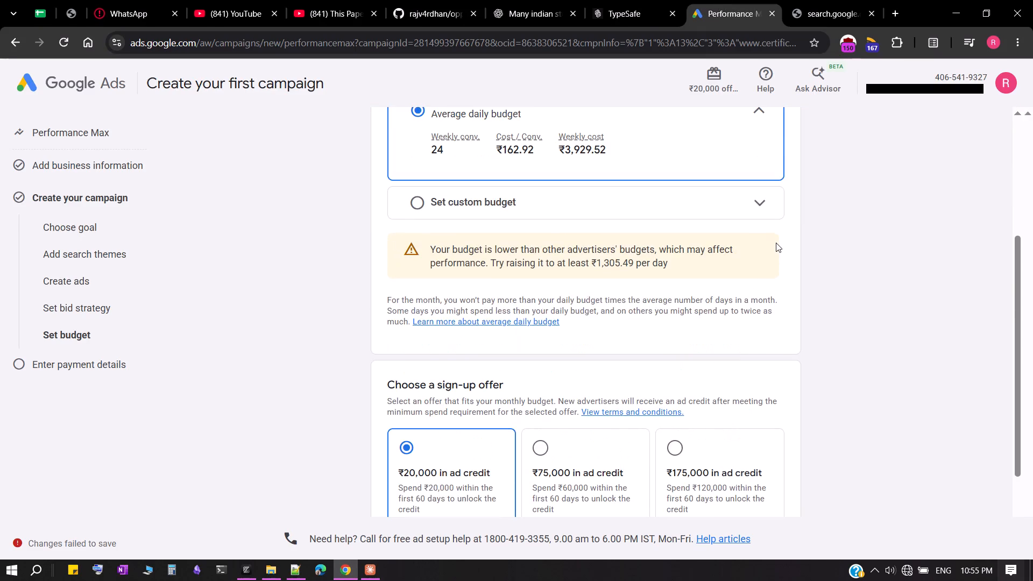
scroll(776, 243, "down", 5)
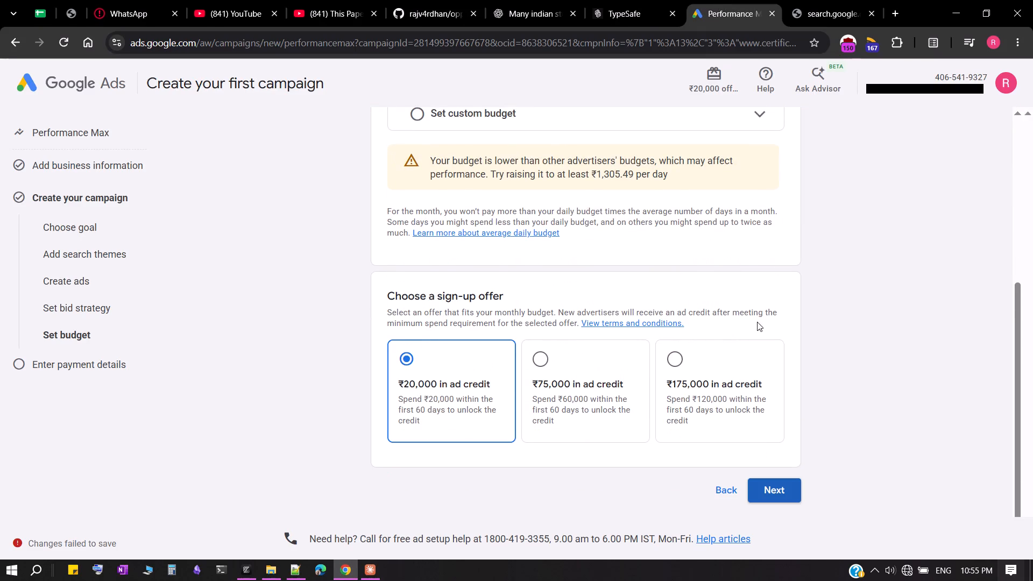
left_click(770, 447)
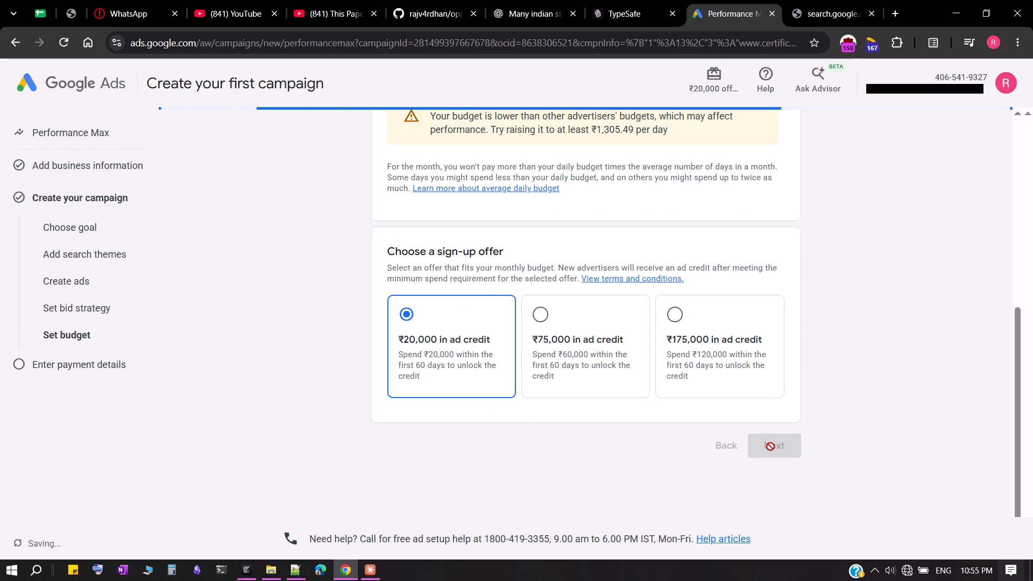
Switch to the browser tab with certifica.in's Search Console performance page.
left_click(832, 0)
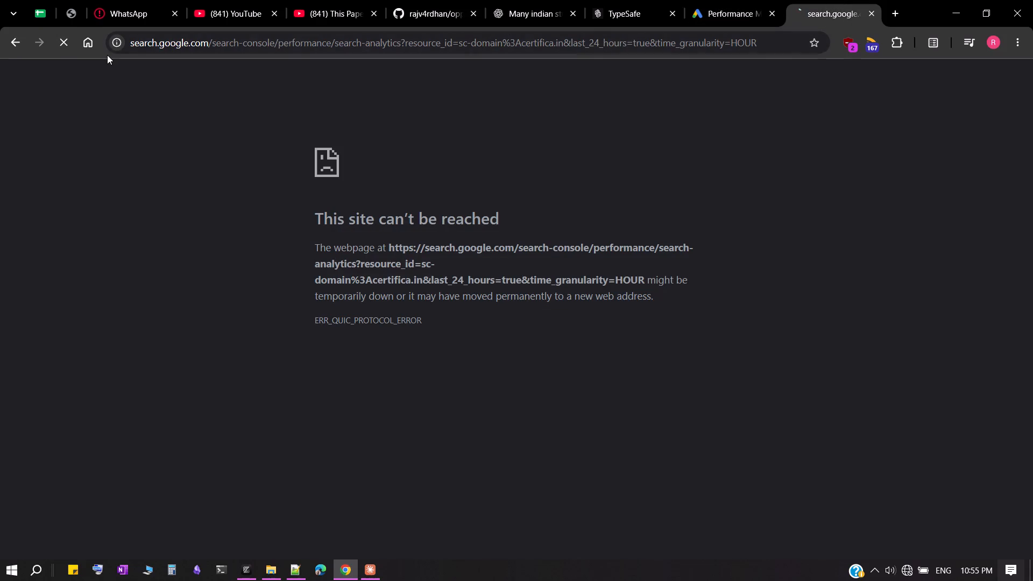